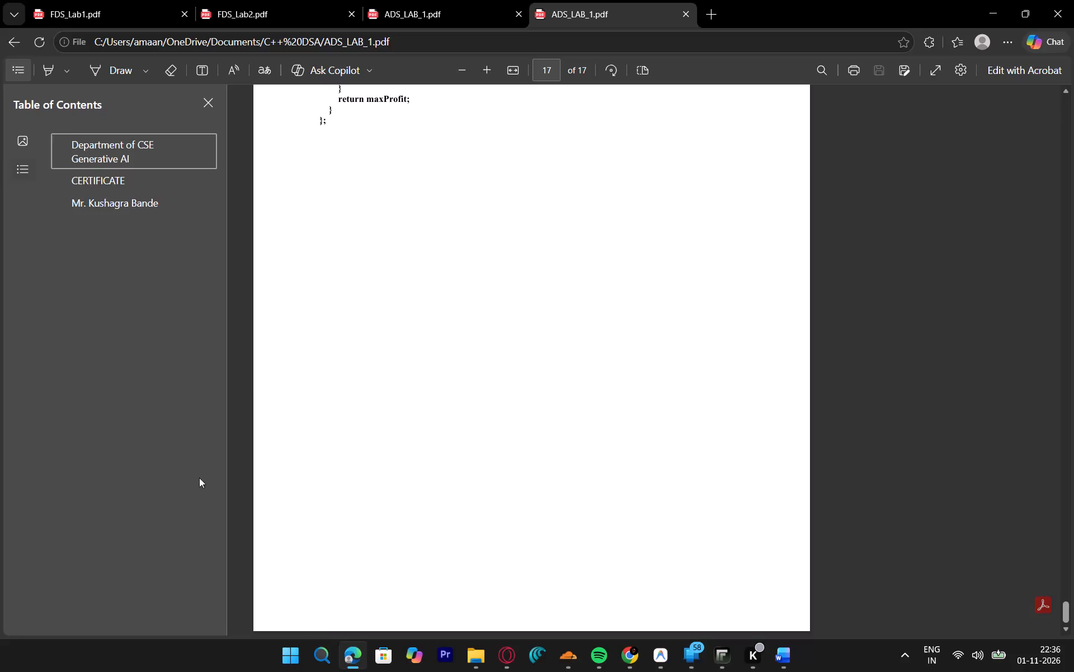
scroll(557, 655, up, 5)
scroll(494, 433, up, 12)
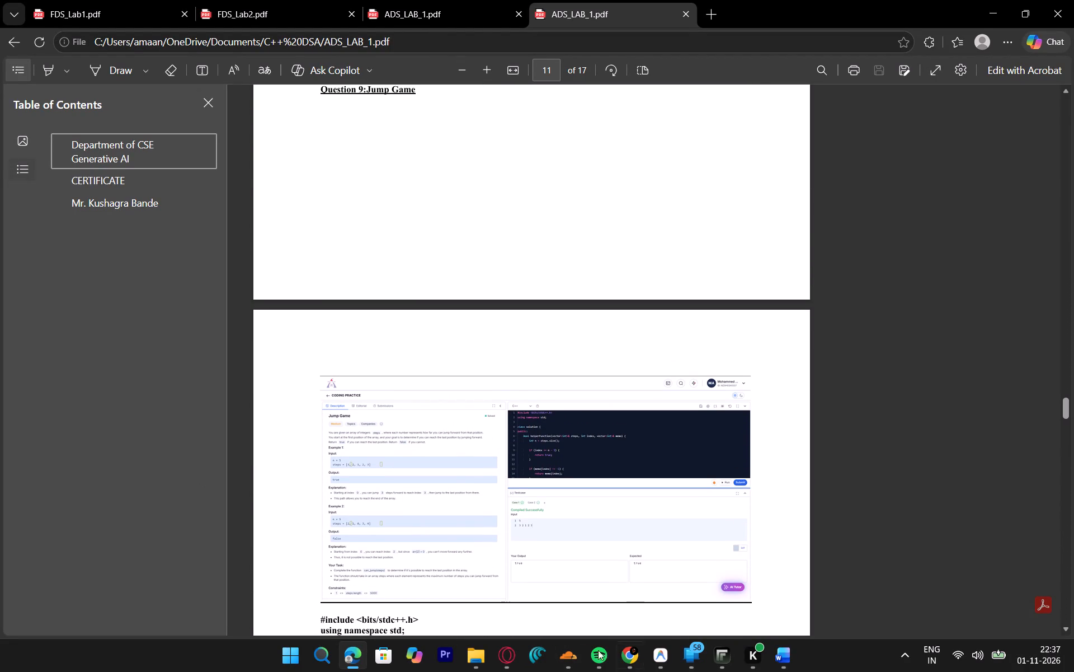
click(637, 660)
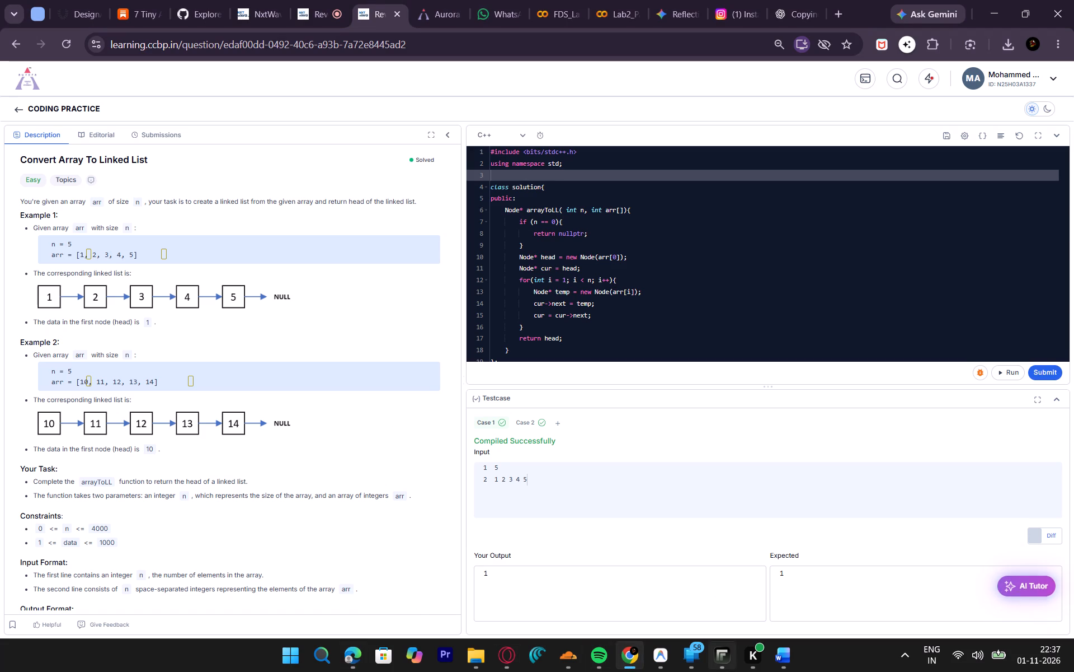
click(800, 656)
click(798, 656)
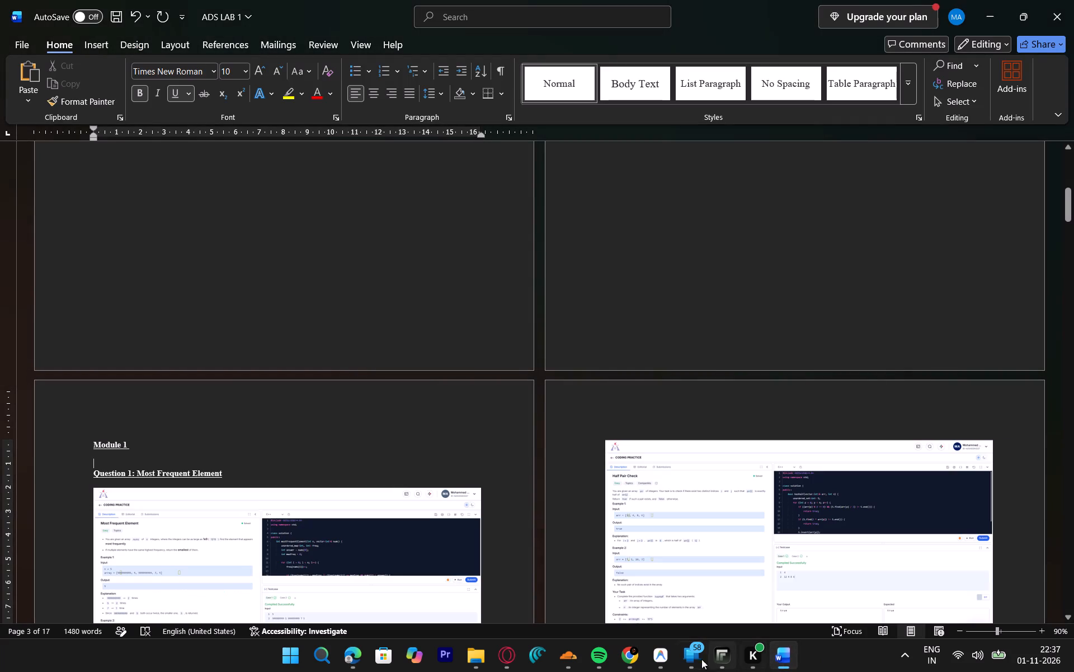
Switch to File Explorer, view the student's Lab1 Word report from the Downloads folder, and close it.
click(473, 665)
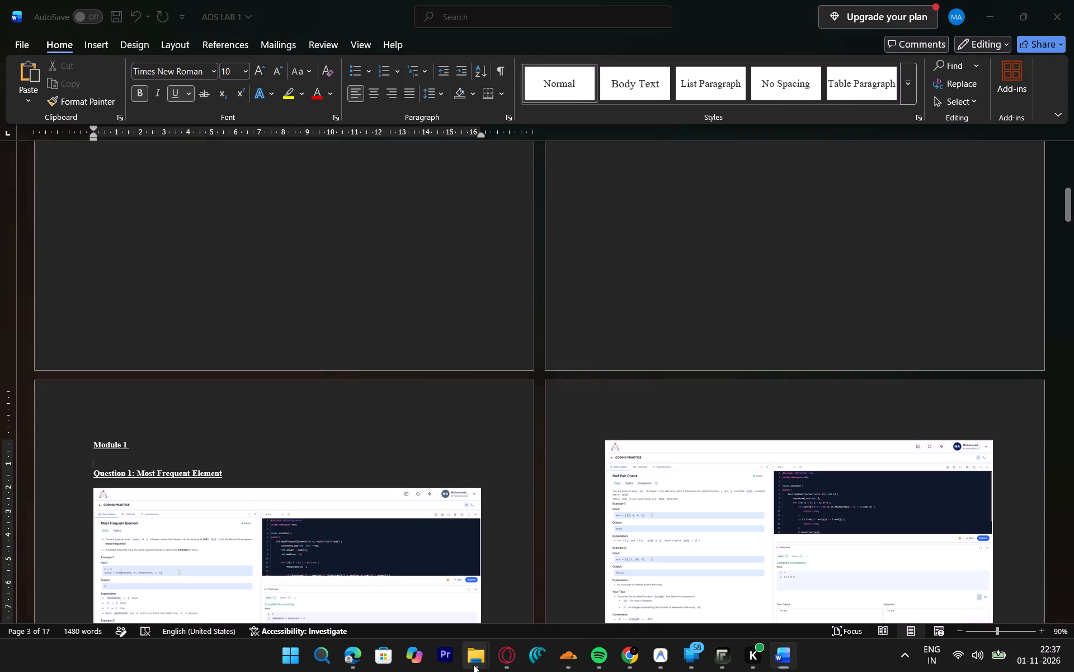
click(519, 581)
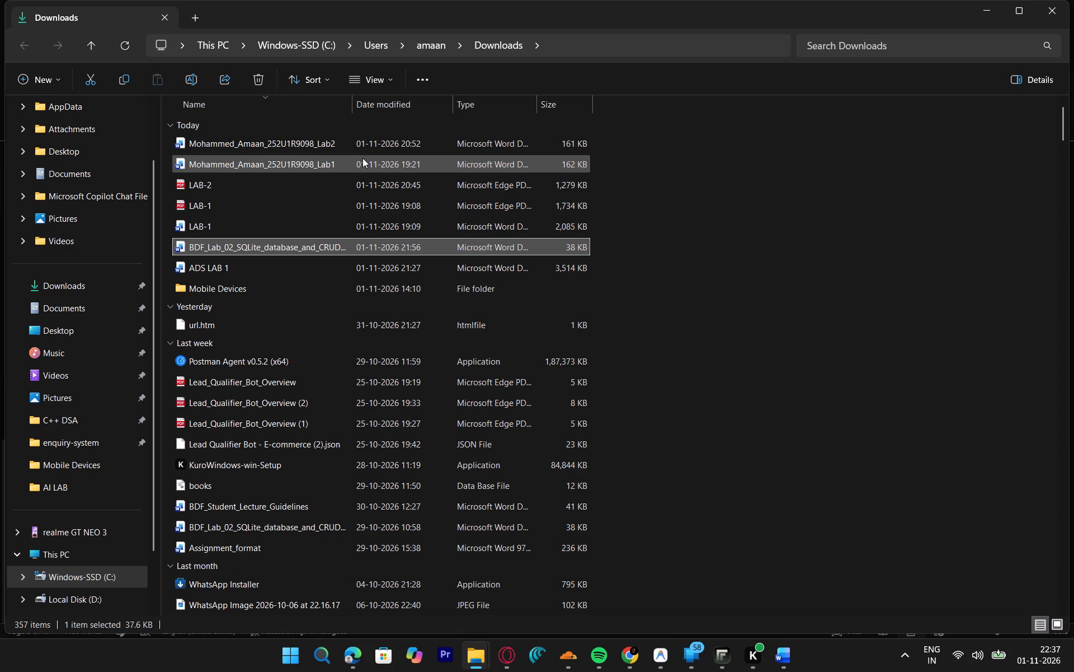
double_click(362, 158)
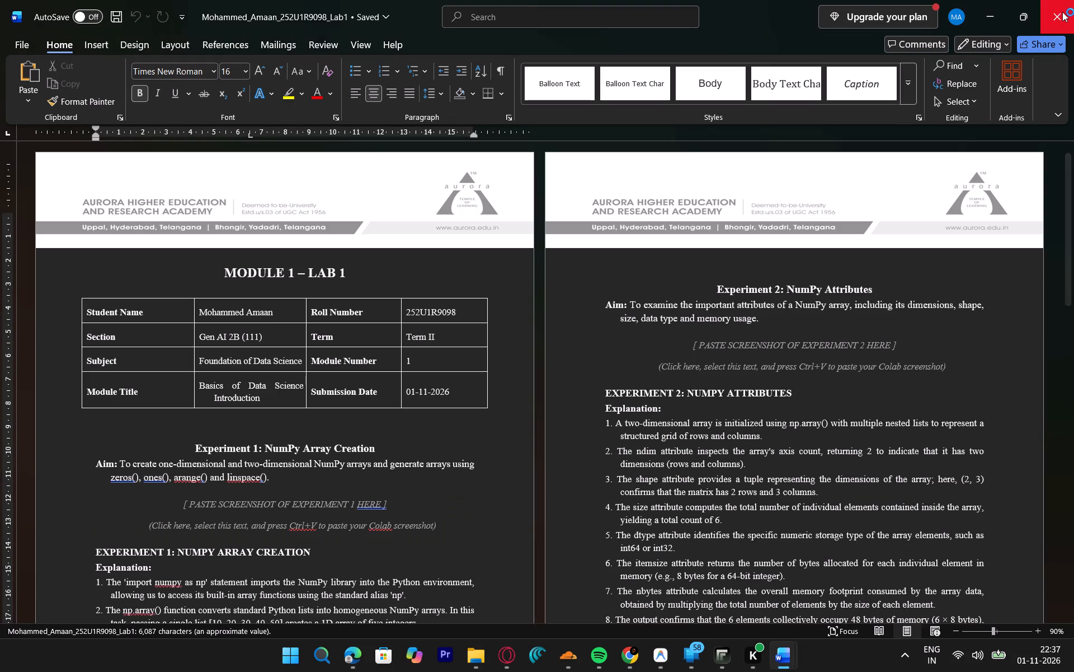
click(1062, 12)
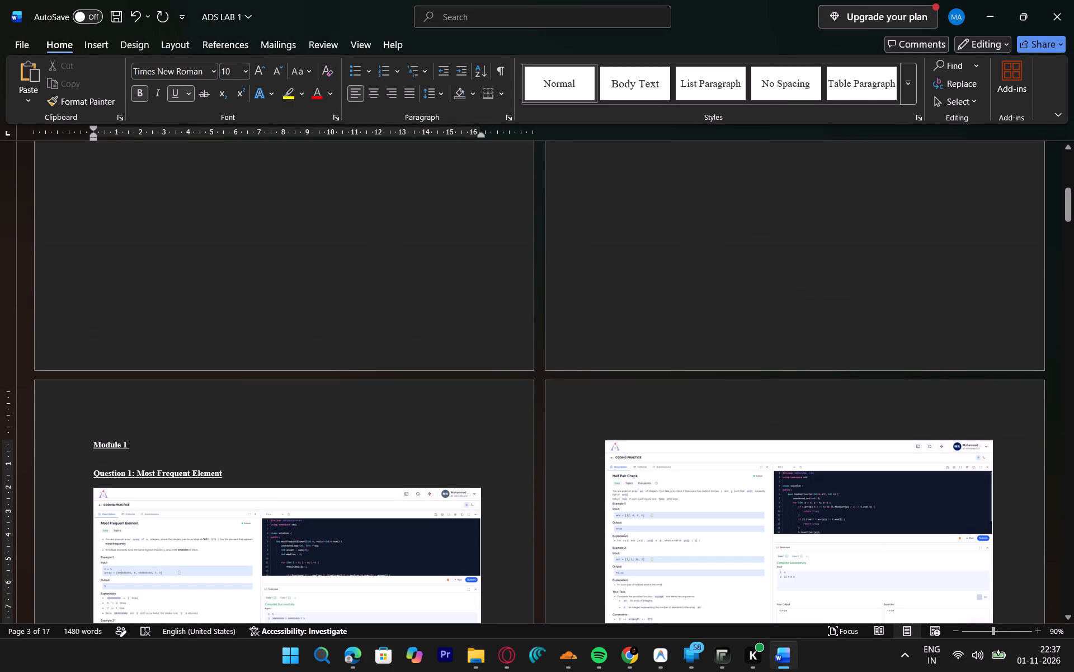
Return to File Explorer and open the student's Lab2 Word report from the Downloads folder.
key(alt+Tab)
double_click(483, 147)
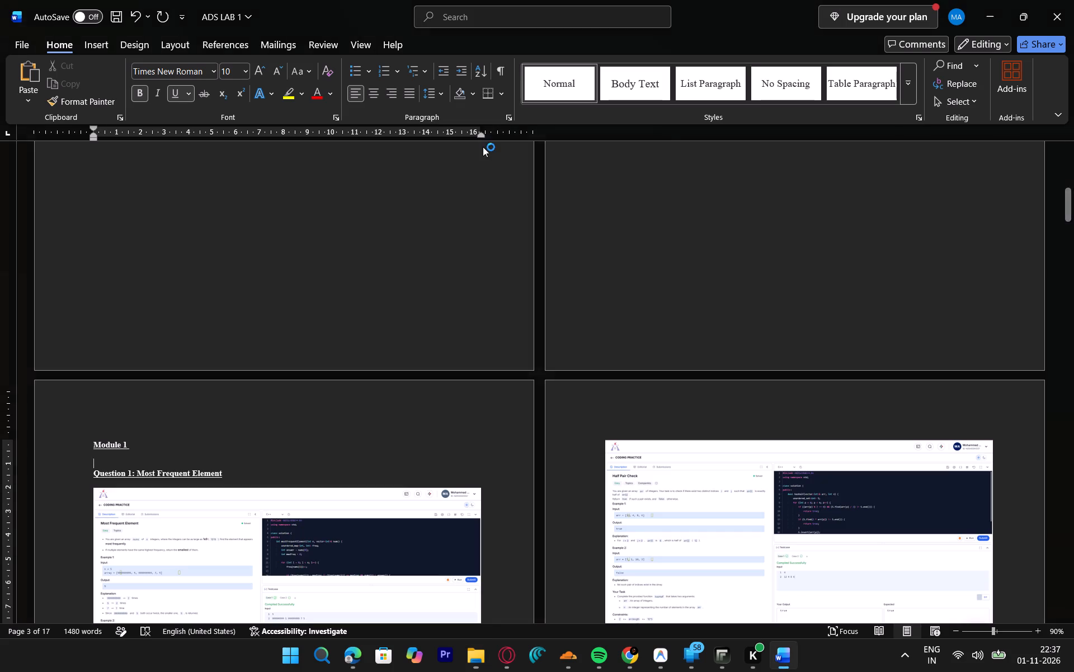
Delete all report content below the student details table, from the heading "PRACTICAL: NUMPY AND PANDAS OPERATIONS" to the document's end.
scroll(607, 360, down, 2)
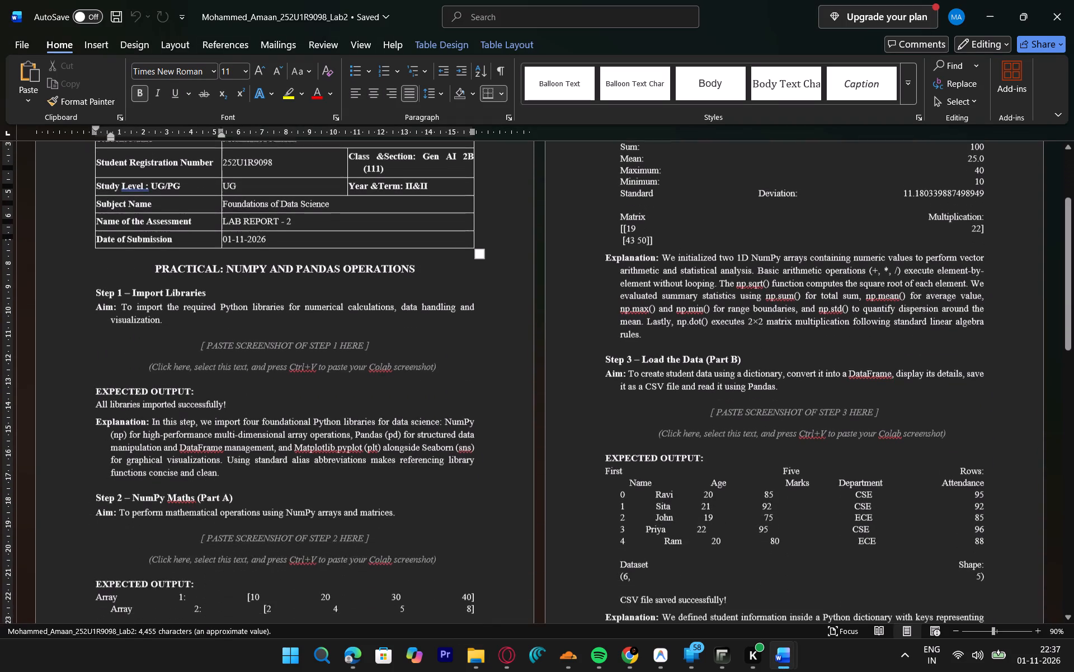
drag(156, 256, 1012, 493)
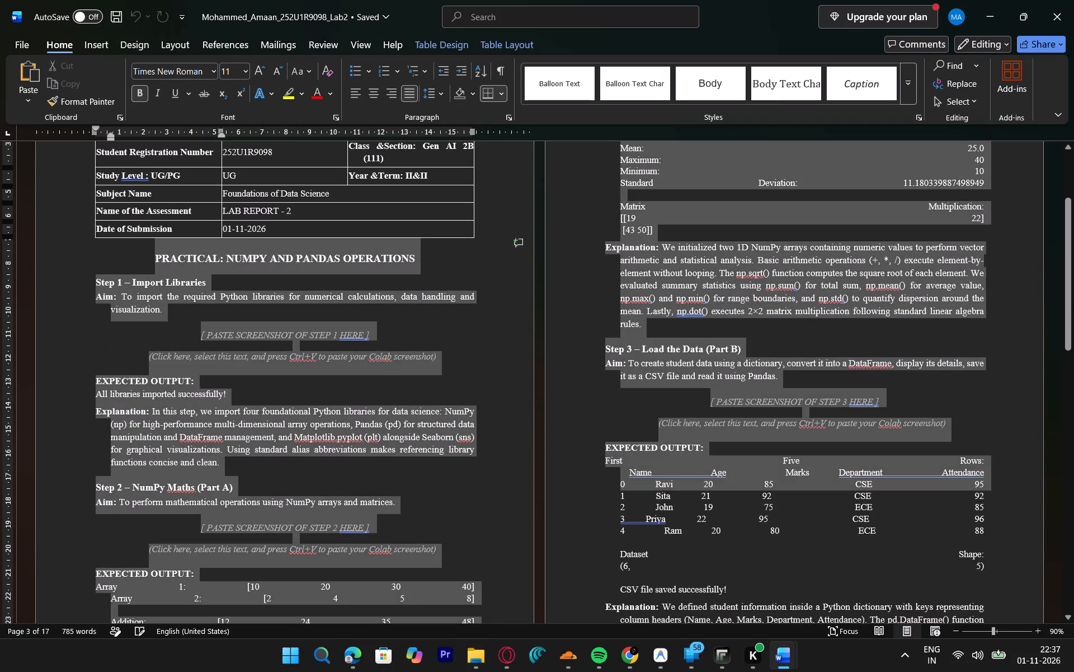
drag(1012, 493, 981, 652)
key(BackSpace)
Add two blank lines below the student details table.
scroll(784, 642, up, 1)
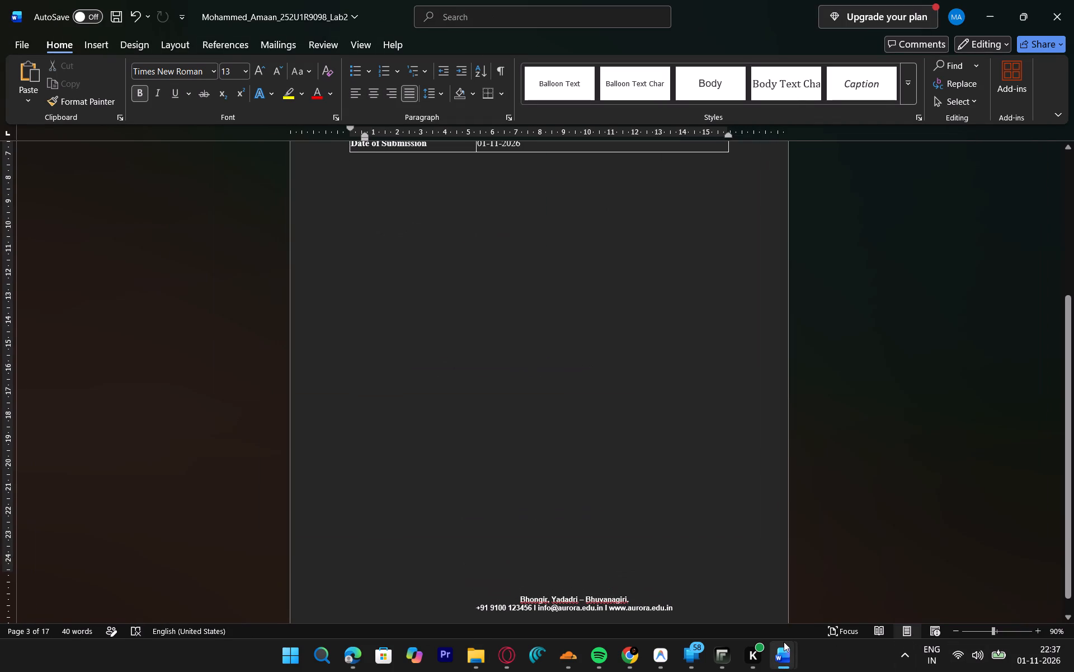
scroll(784, 642, up, 1)
click(596, 537)
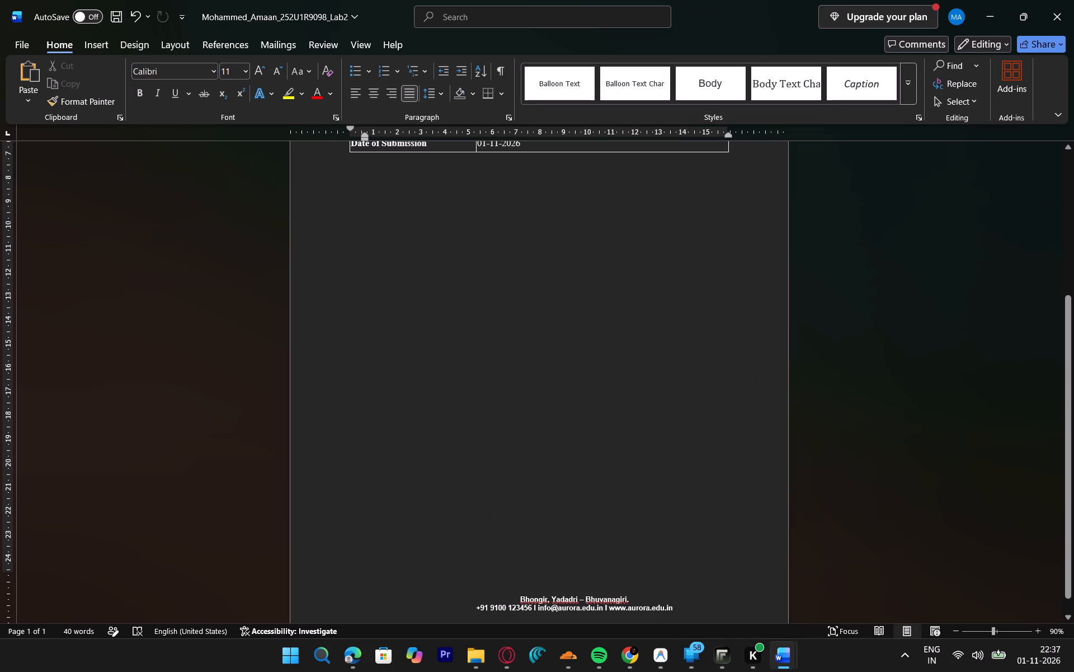
scroll(637, 458, up, 1)
key(Return)
key(Return)
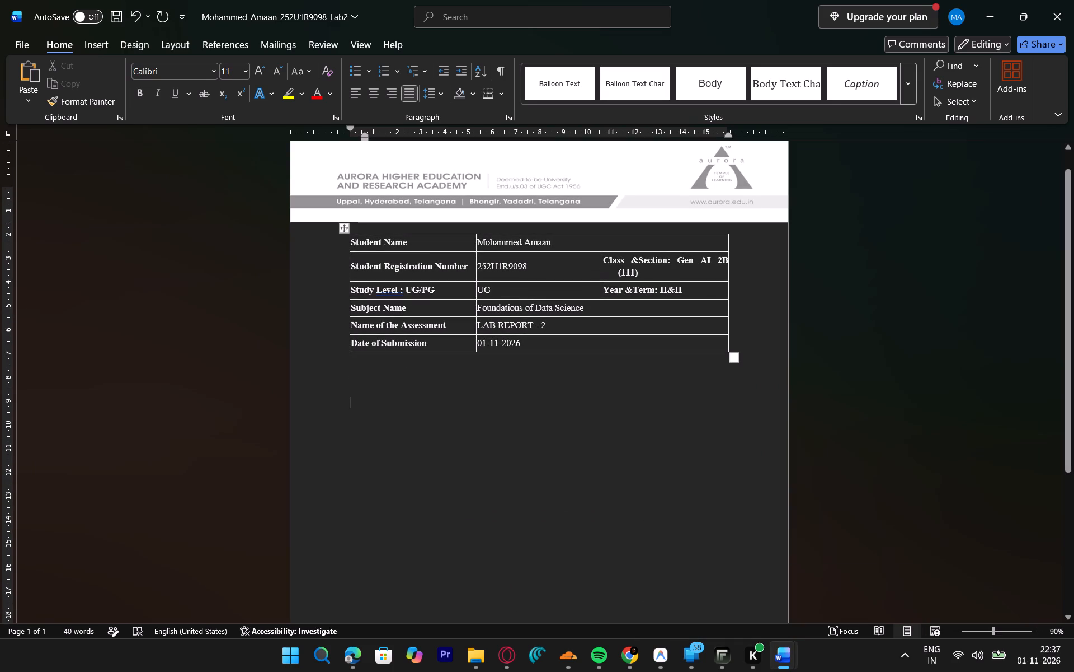
Set the Name of the Assessment entry in the details table to "LAB REPORT - 1".
click(557, 322)
key(BackSpace)
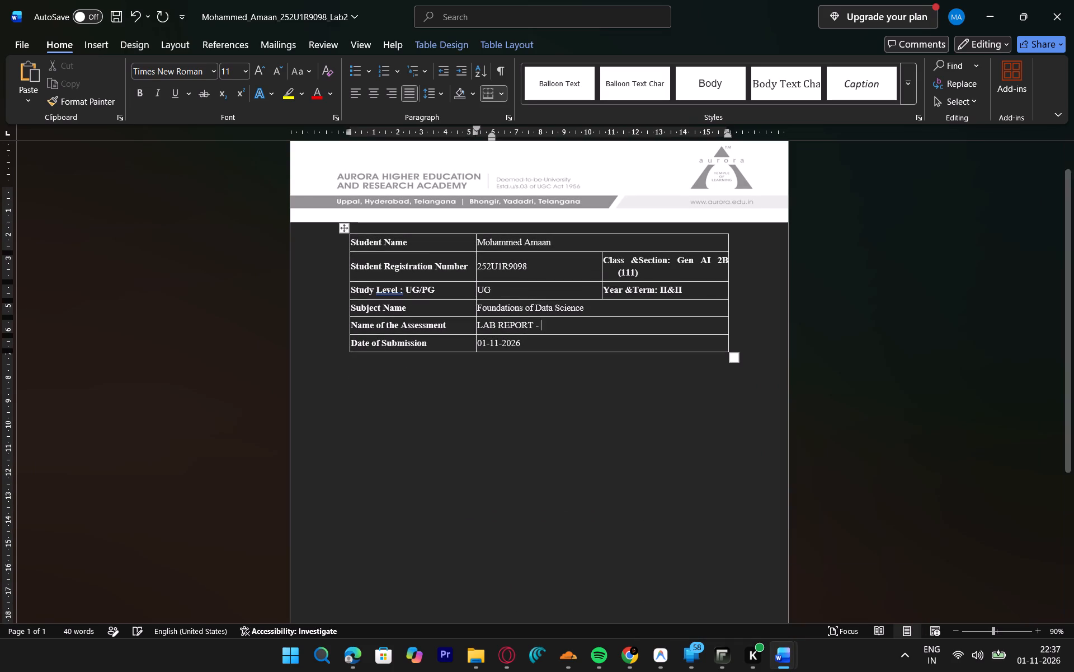
key(1)
Select the Subject Name text in the details table for editing and switch to the ADS LAB 1 document.
triple_click(569, 309)
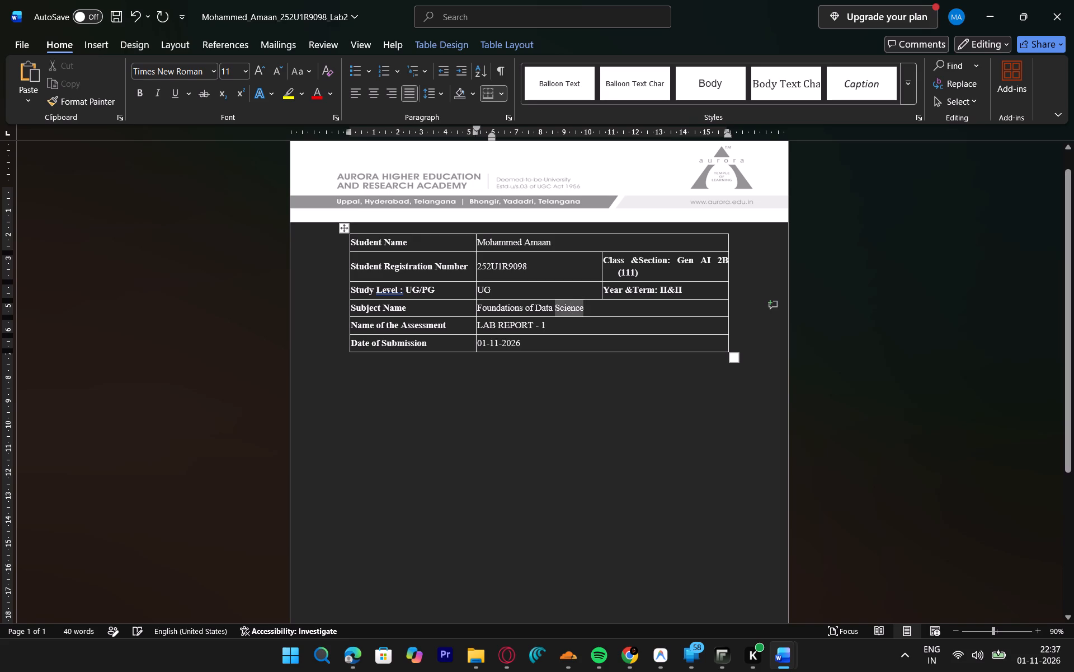
key(alt+Tab)
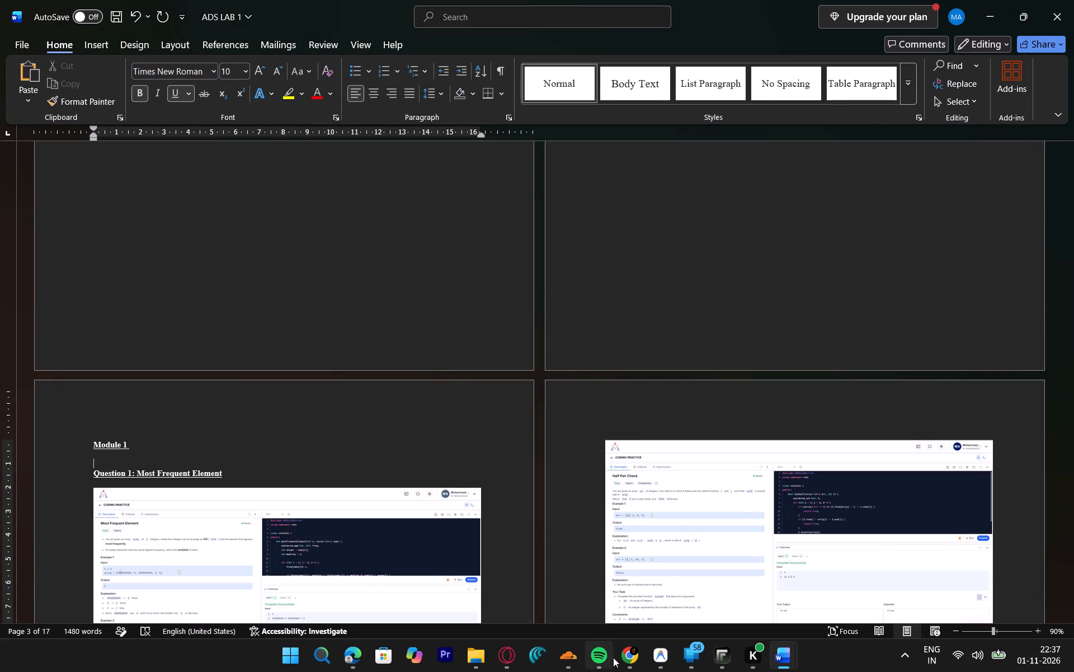
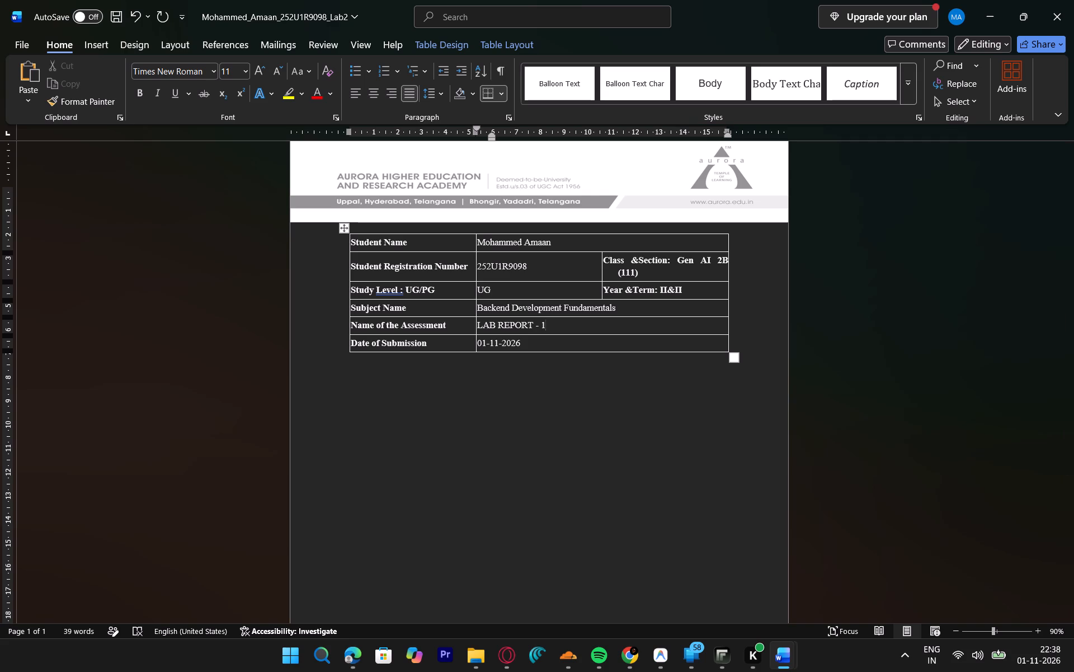
Add the line "GitHub Repo Link - " below the student details table, leaving a blank gap under the table.
click(558, 329)
click(488, 381)
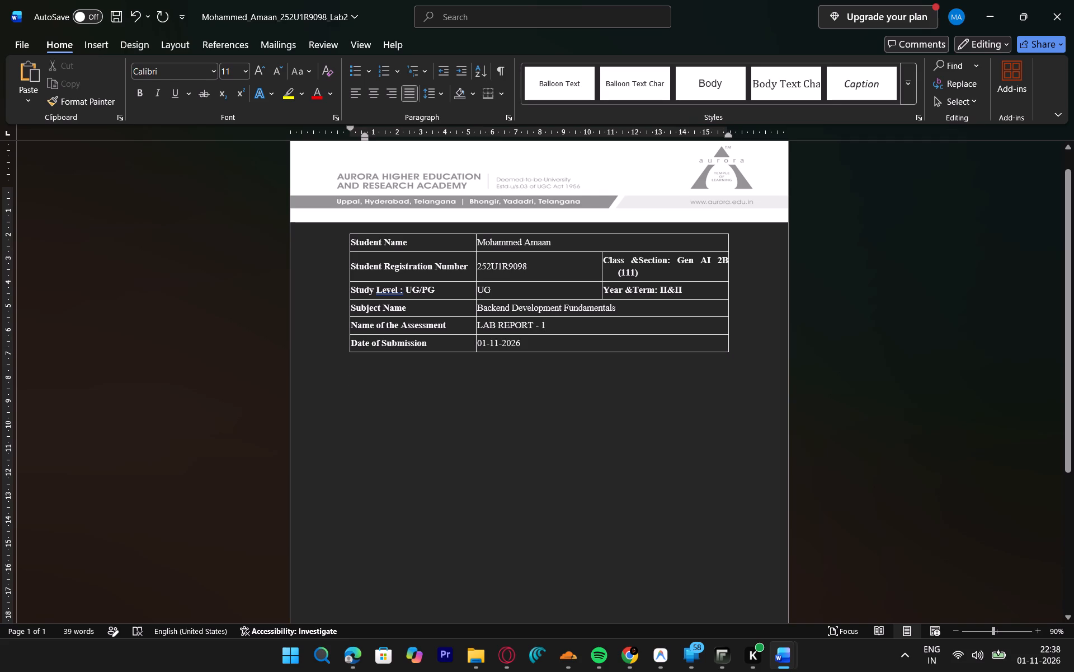
text(Gi)
key(BackSpace)
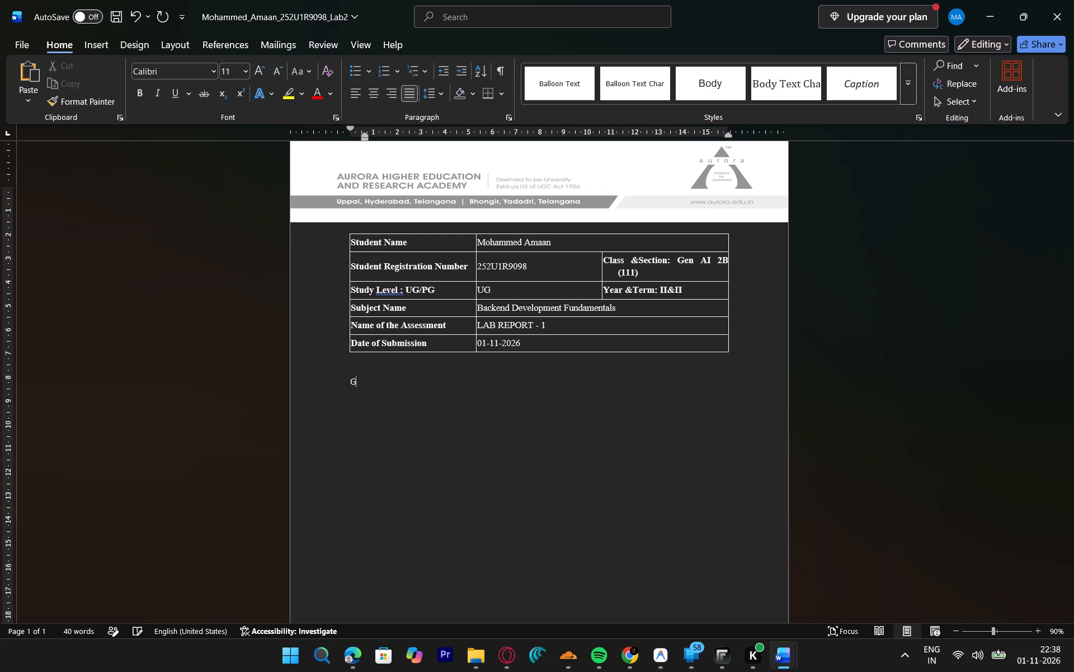
text(it)
key(space)
key(BackSpace)
text(Hub)
key(space)
text(Repo)
key(BackSpace)
key(space)
key(BackSpace)
text(o l)
key(BackSpace)
text(Link -)
key(space)
Switch to the ADS LAB 1 document.
key(alt+Tab)
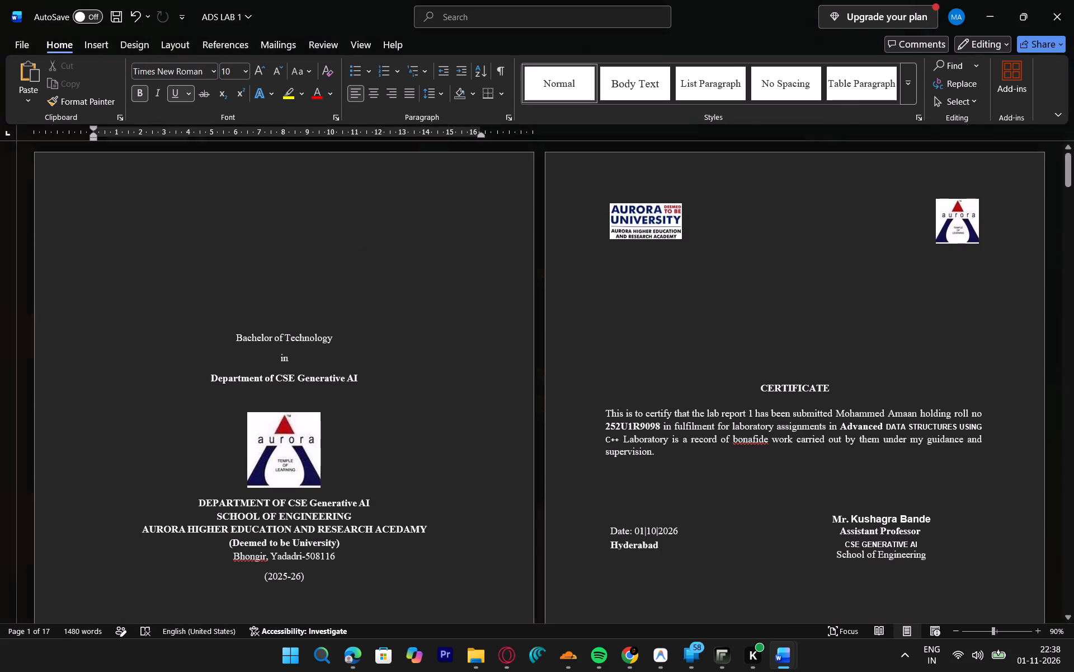
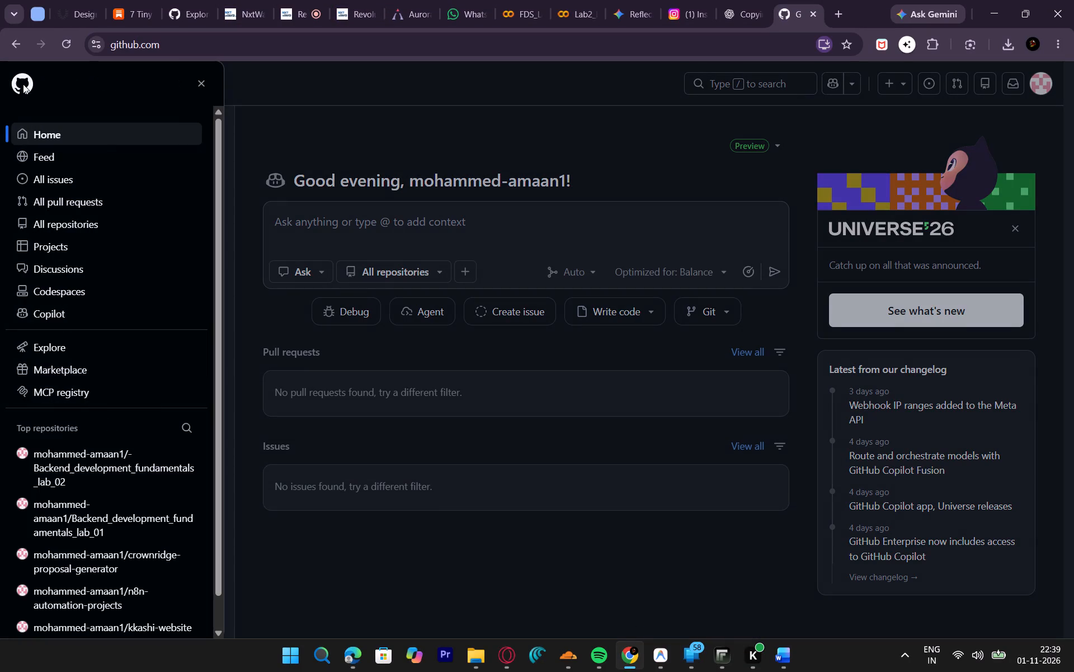
On GitHub, open the Backend_development_fundamentals_lab_01 repository and copy its web address.
click(23, 84)
click(203, 83)
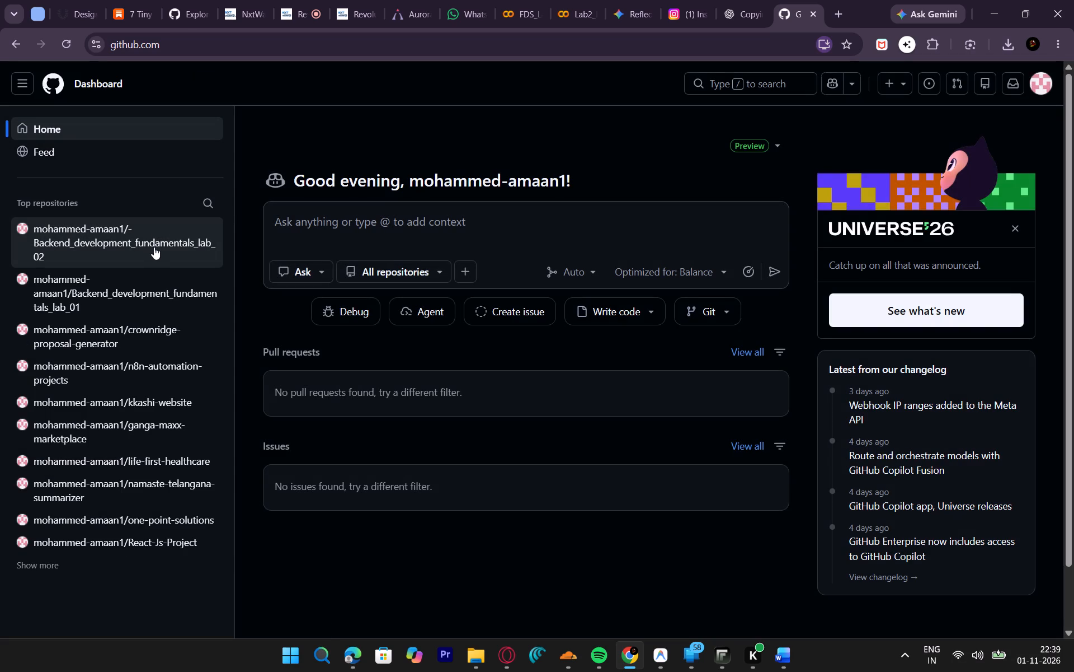
click(148, 290)
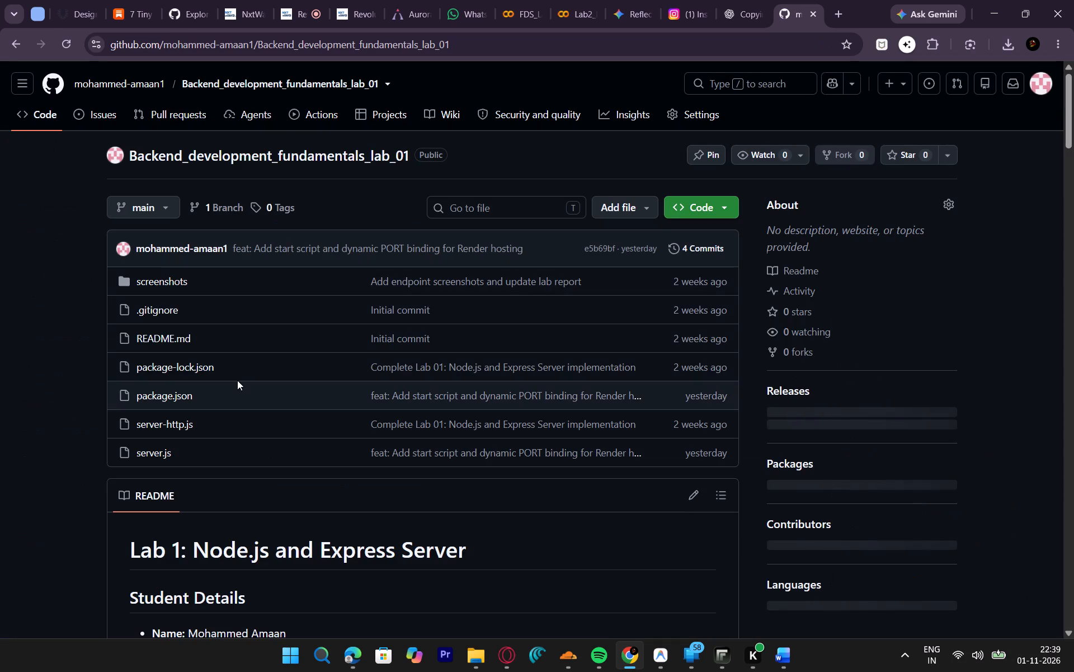
scroll(237, 380, down, 1)
scroll(237, 380, up, 1)
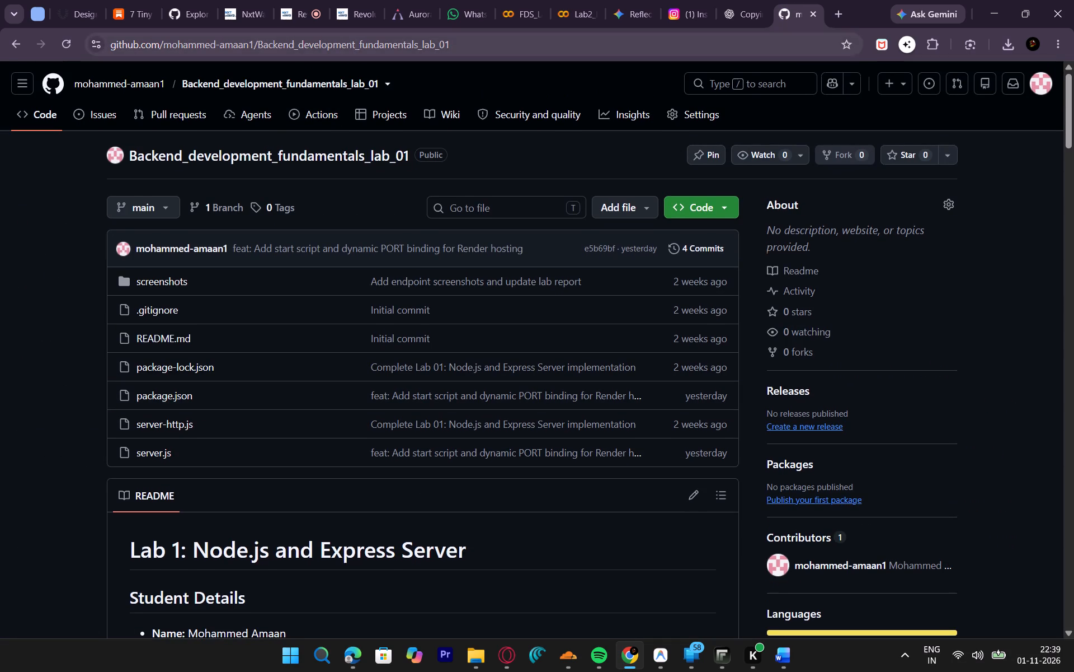
click(332, 40)
key(ctrl+c)
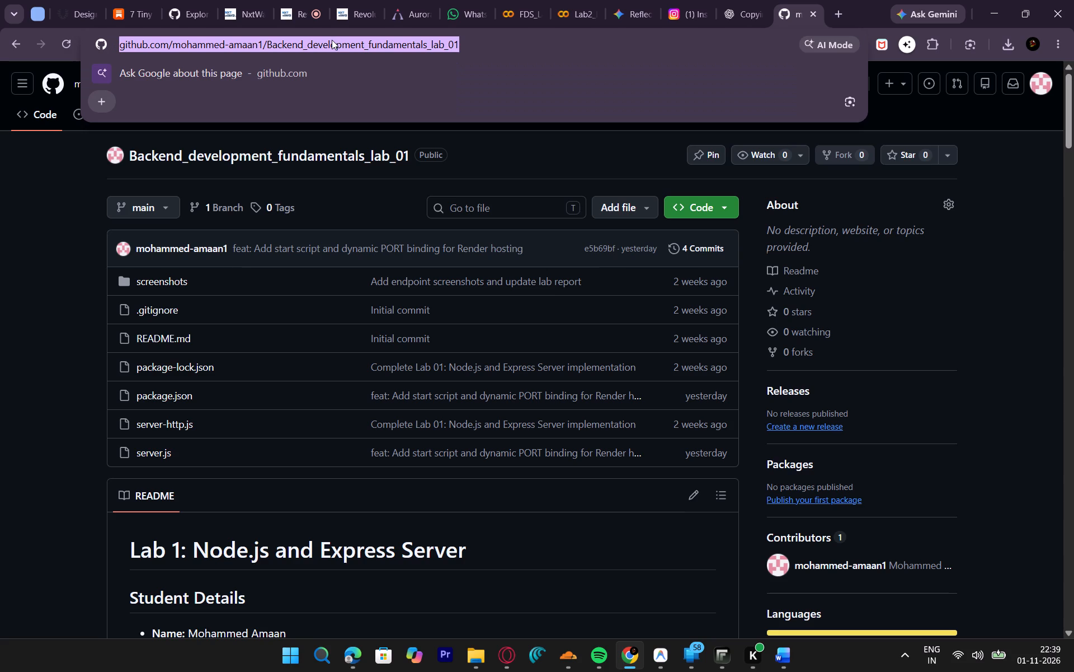
Switch to the Lab2 Word document, paste the repository address after "GitHub Repo Link - ", and left-align the line.
key(alt+Tab)
key(ctrl+v)
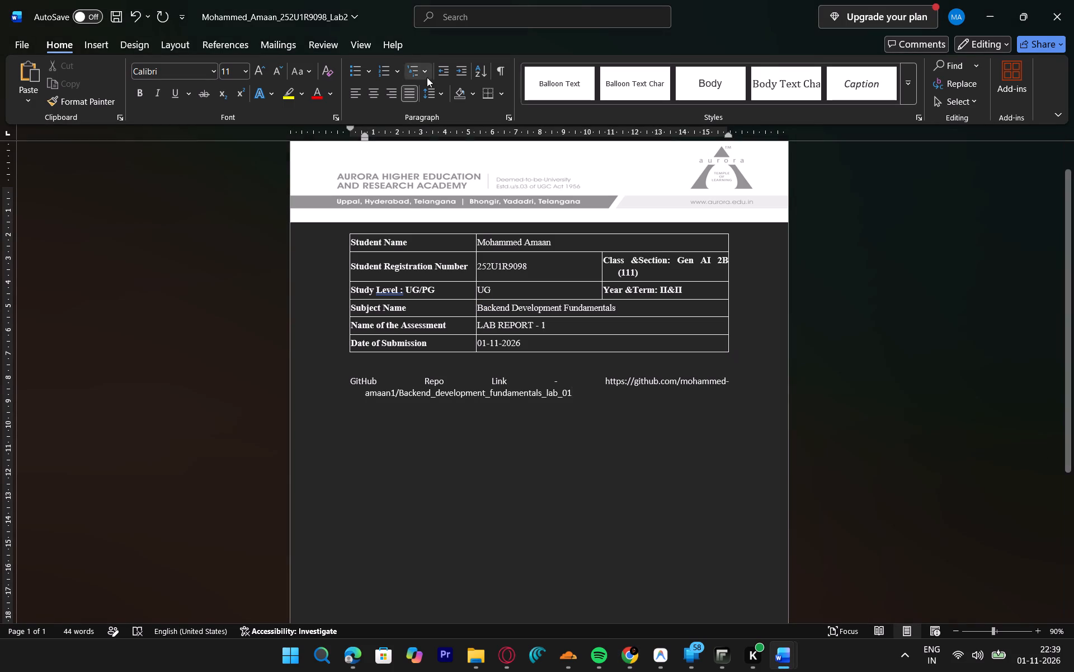
click(363, 94)
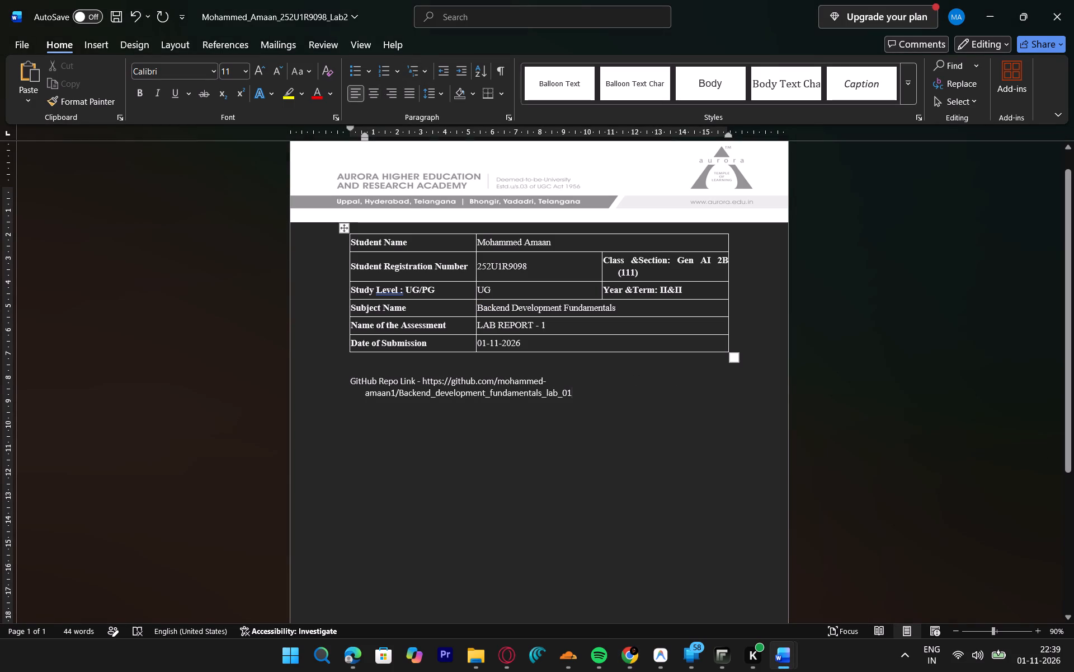
Place the text cursor directly before the pasted address in the GitHub Repo Link line.
click(425, 379)
click(420, 378)
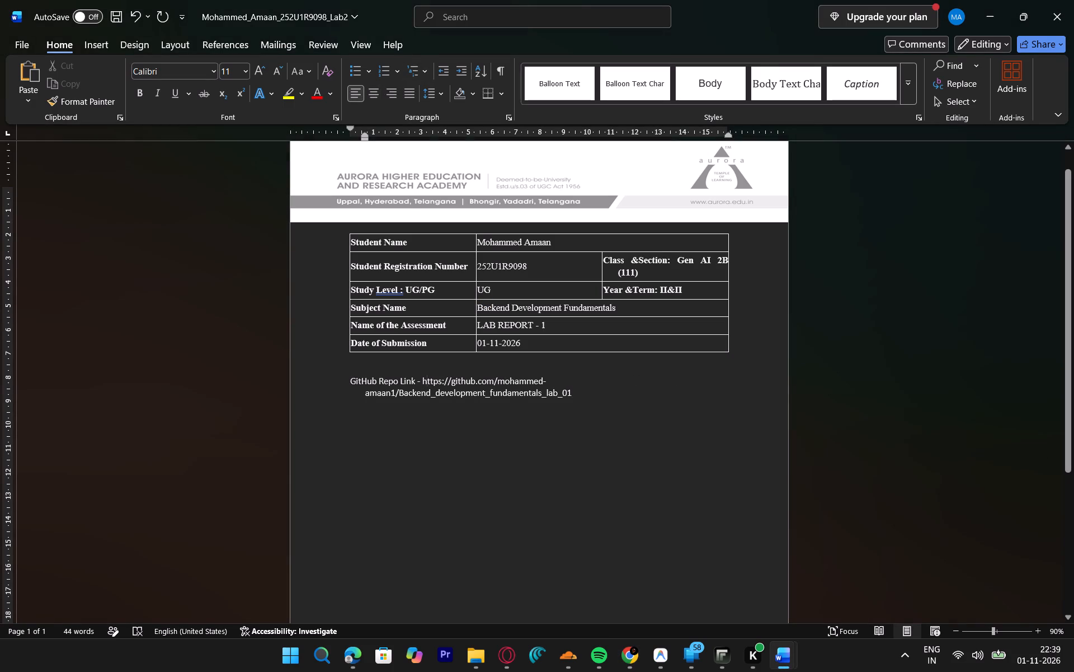
Replace the address in the GitHub Repo Link line with two extra spaces followed by the copied repository address.
click(562, 426)
scroll(562, 426, down, 1)
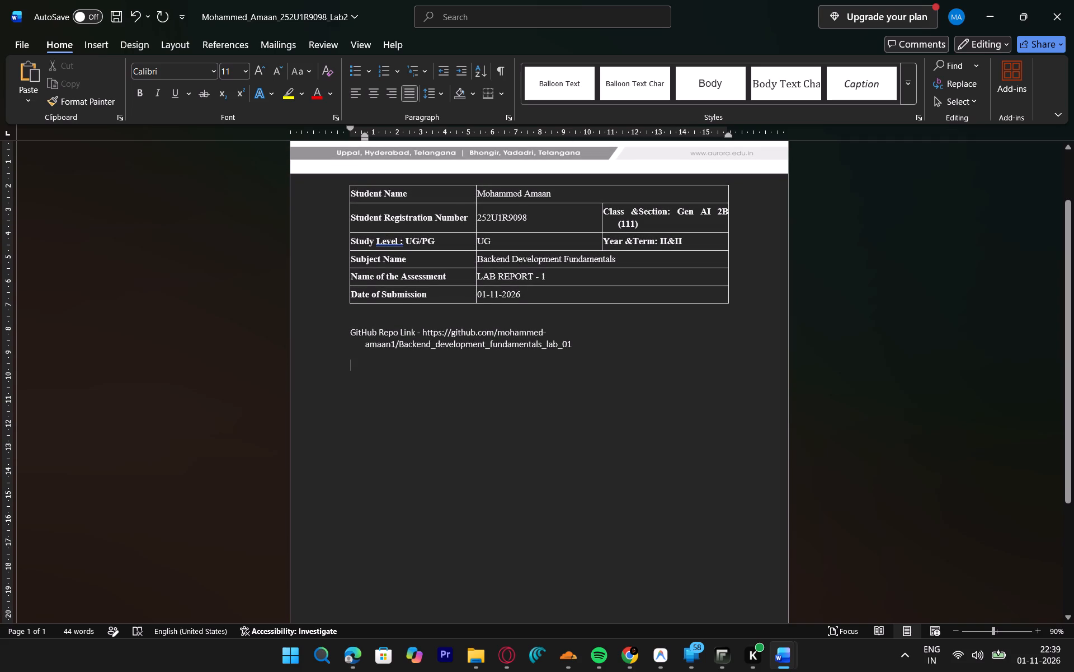
drag(599, 351, 430, 330)
key(BackSpace)
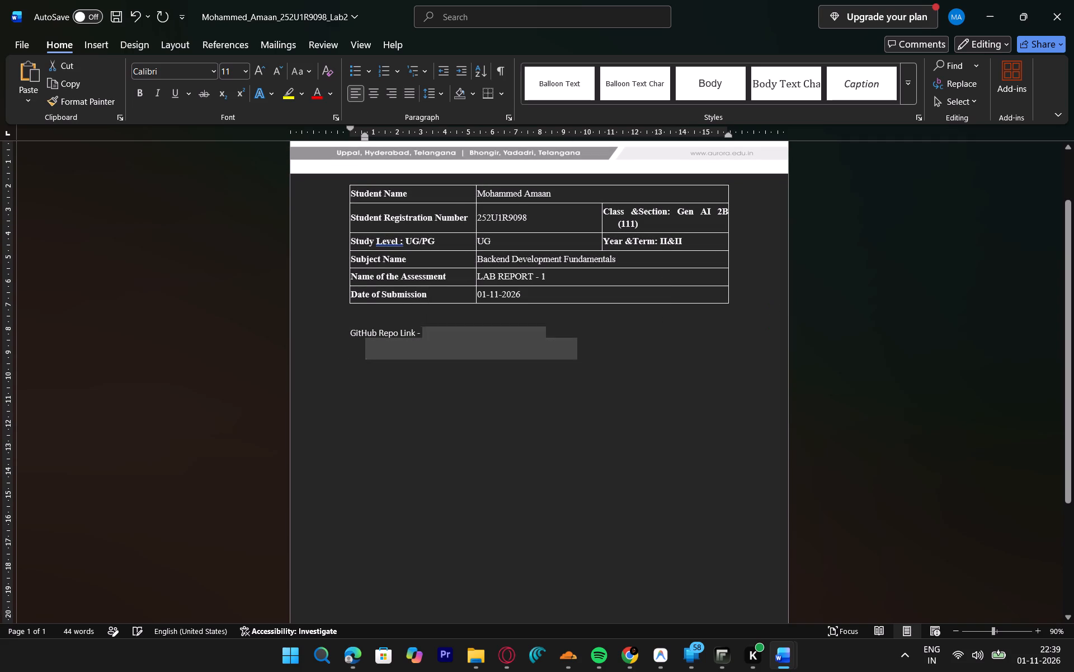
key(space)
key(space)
key(ctrl+v)
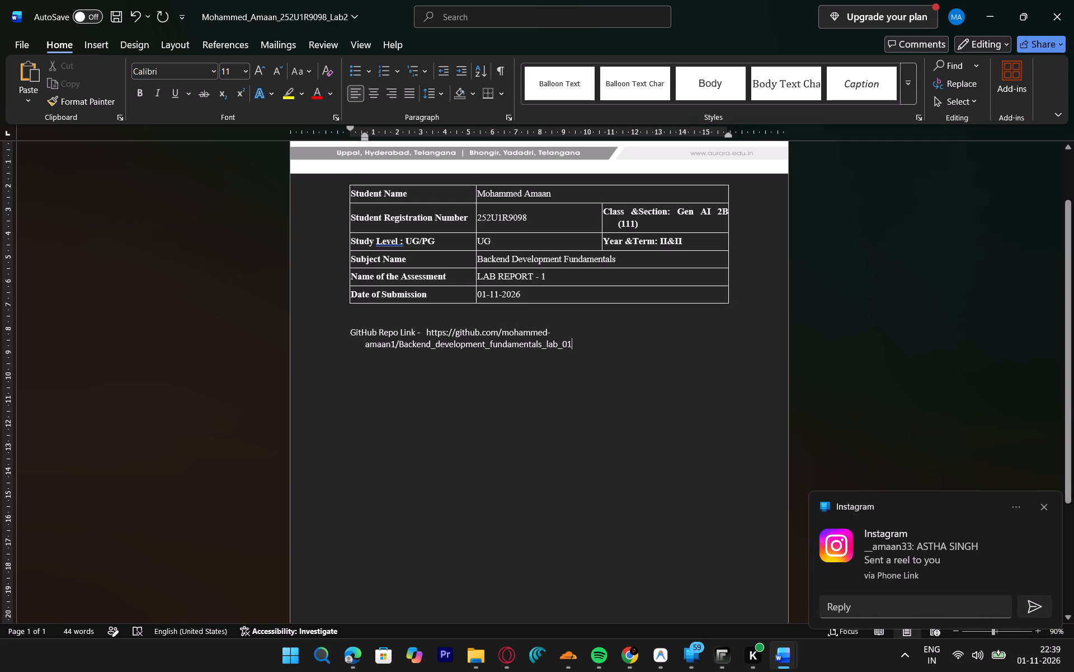
scroll(465, 342, up, 4)
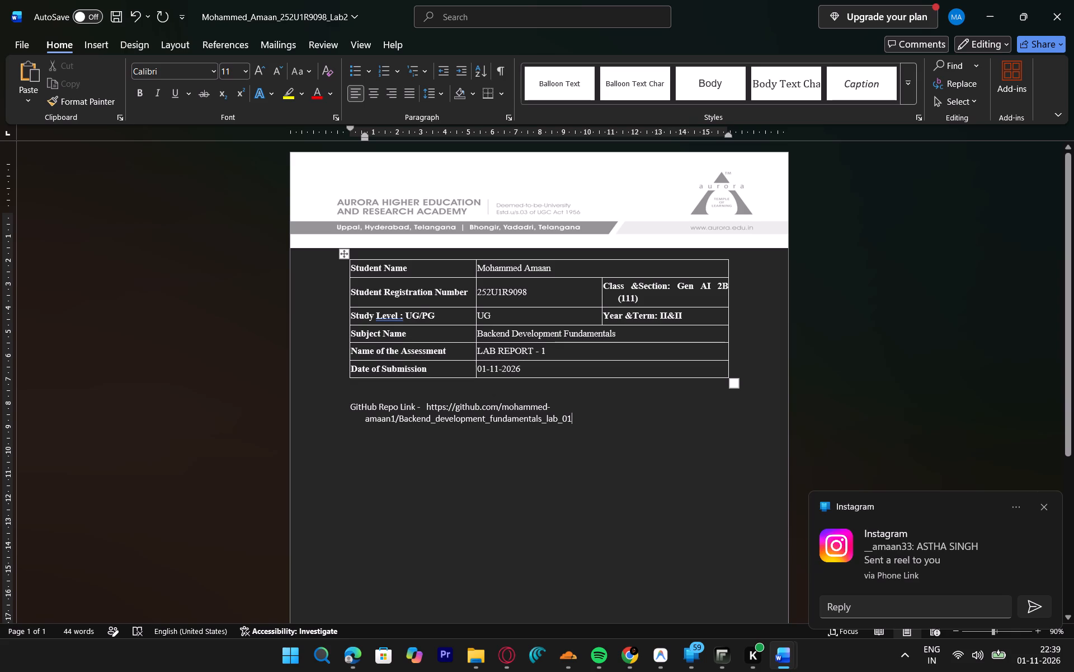
scroll(466, 389, up, 1)
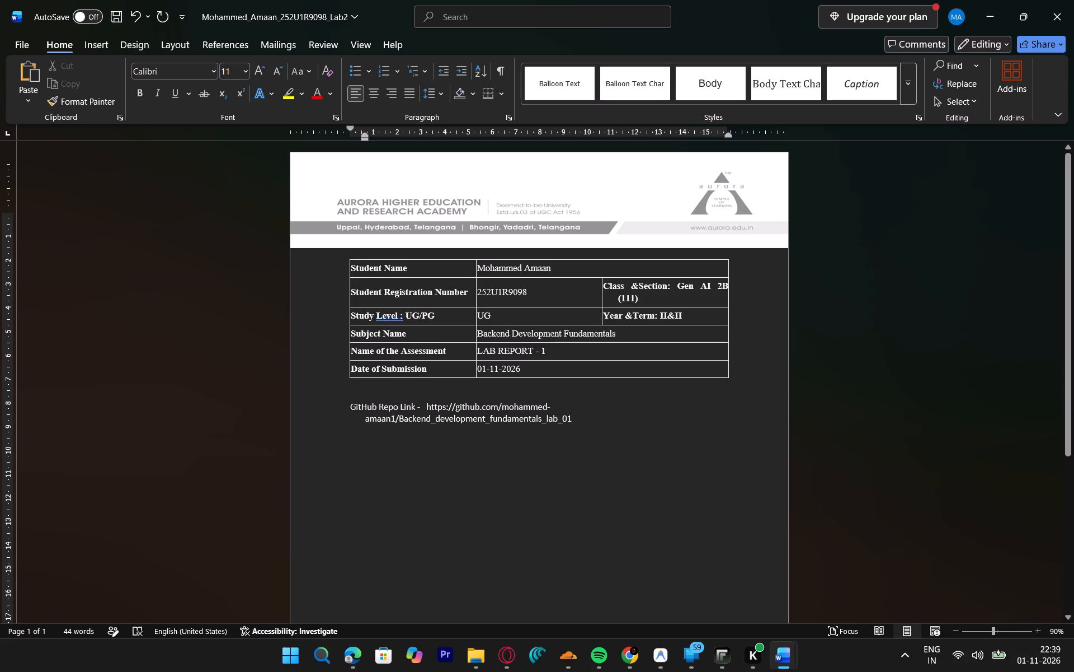
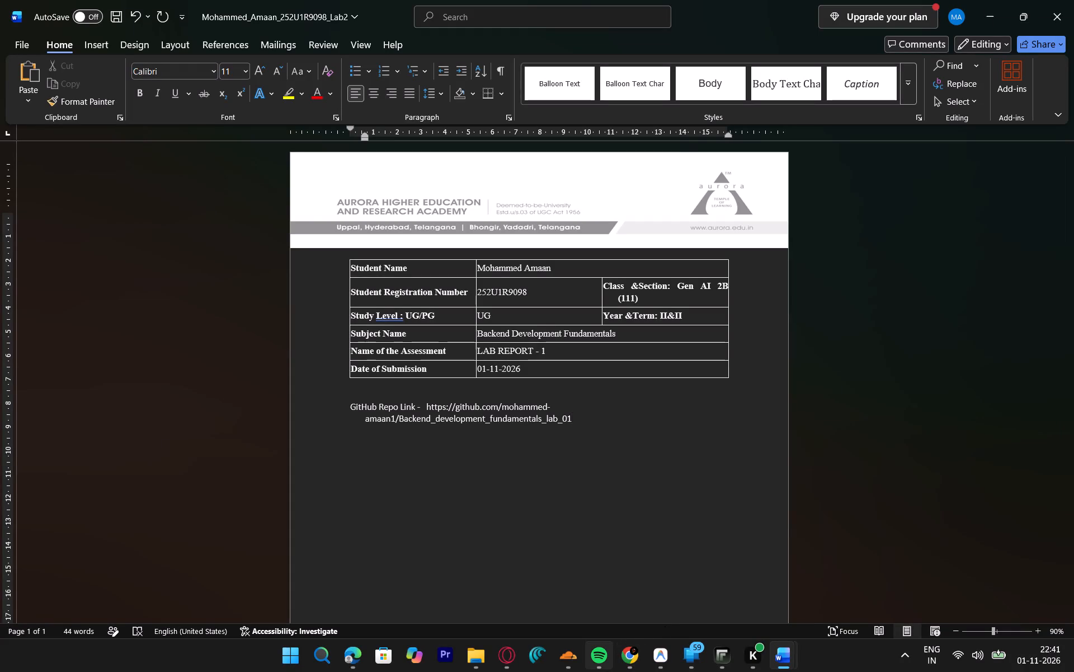
Switch to Chrome and open a new browser tab ready for a search or web address.
click(635, 646)
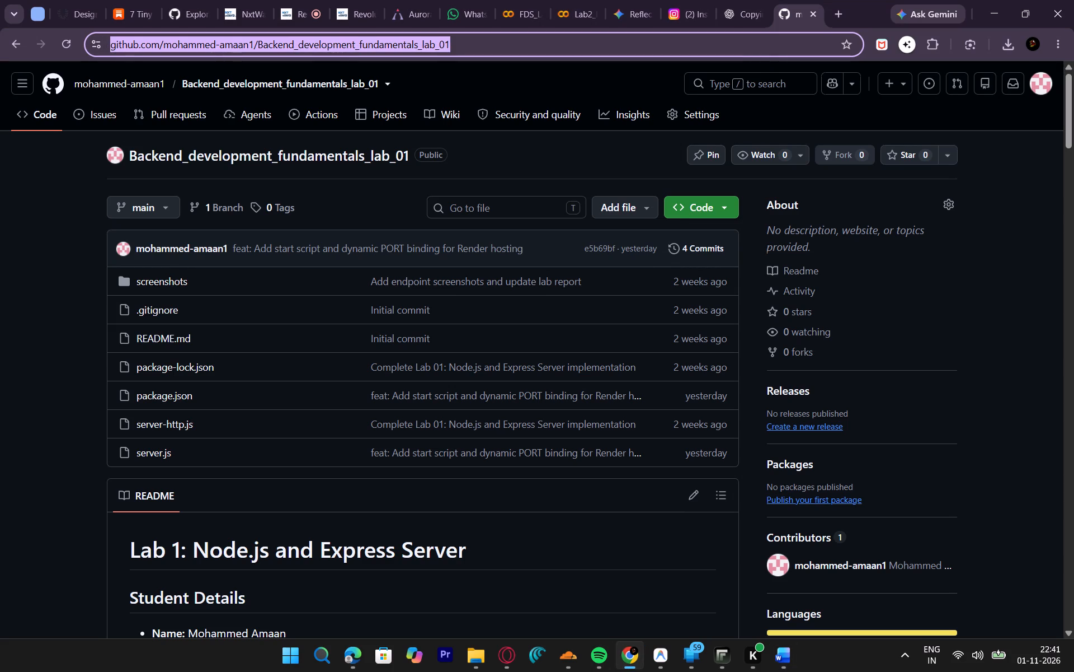
click(749, 0)
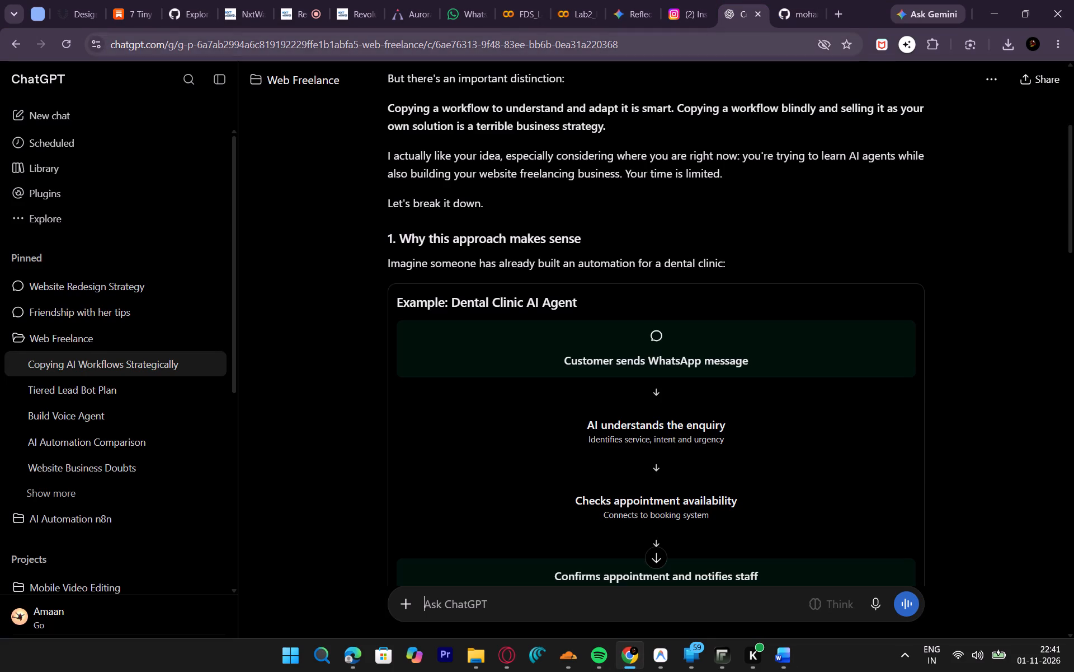
click(839, 6)
click(736, 43)
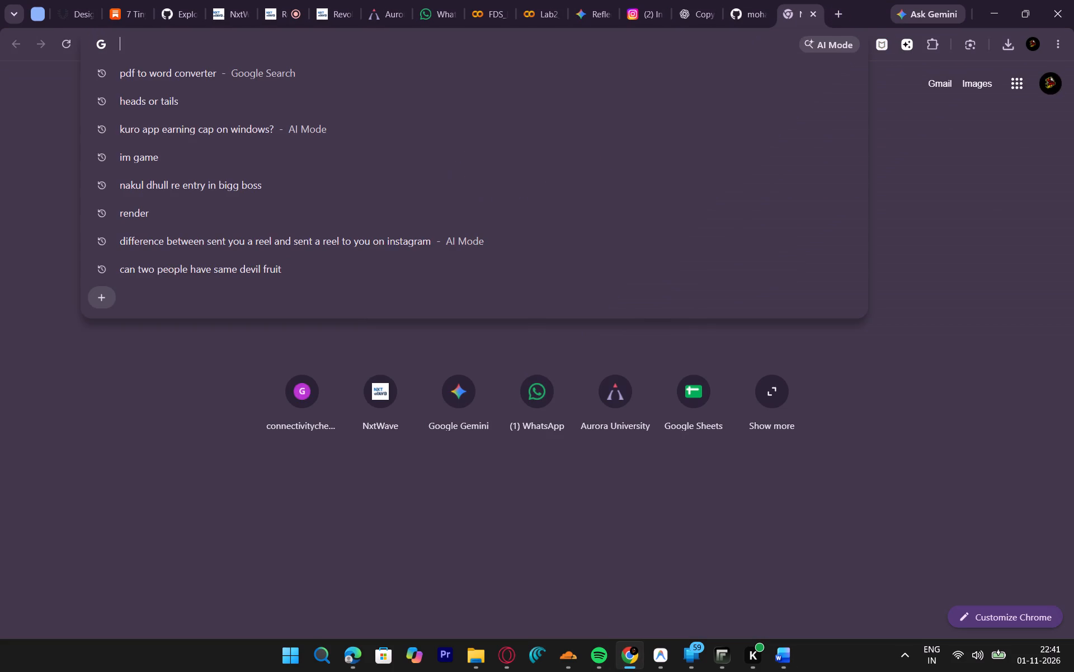
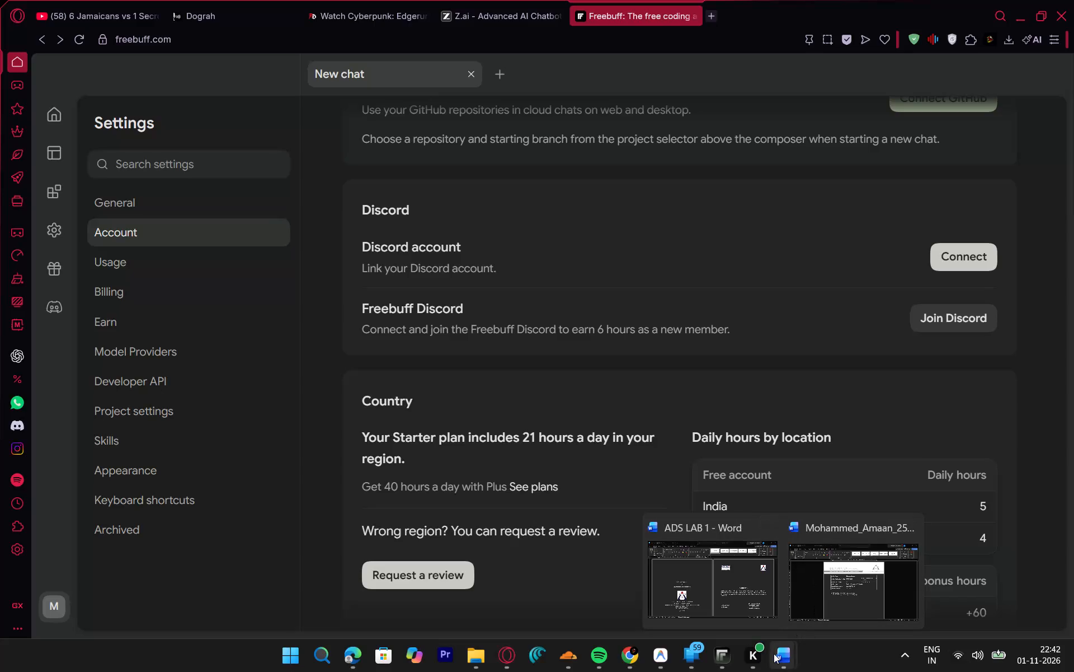
Switch to Word and bring up the Lab2 report document with the student details table and GitHub repository link.
click(774, 654)
click(845, 572)
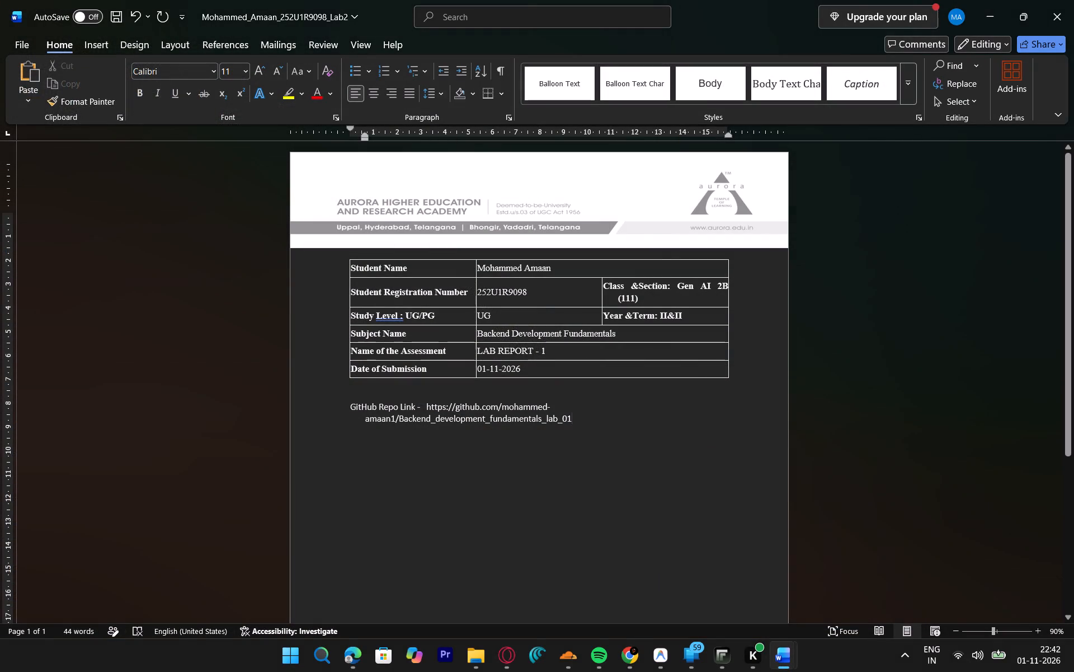
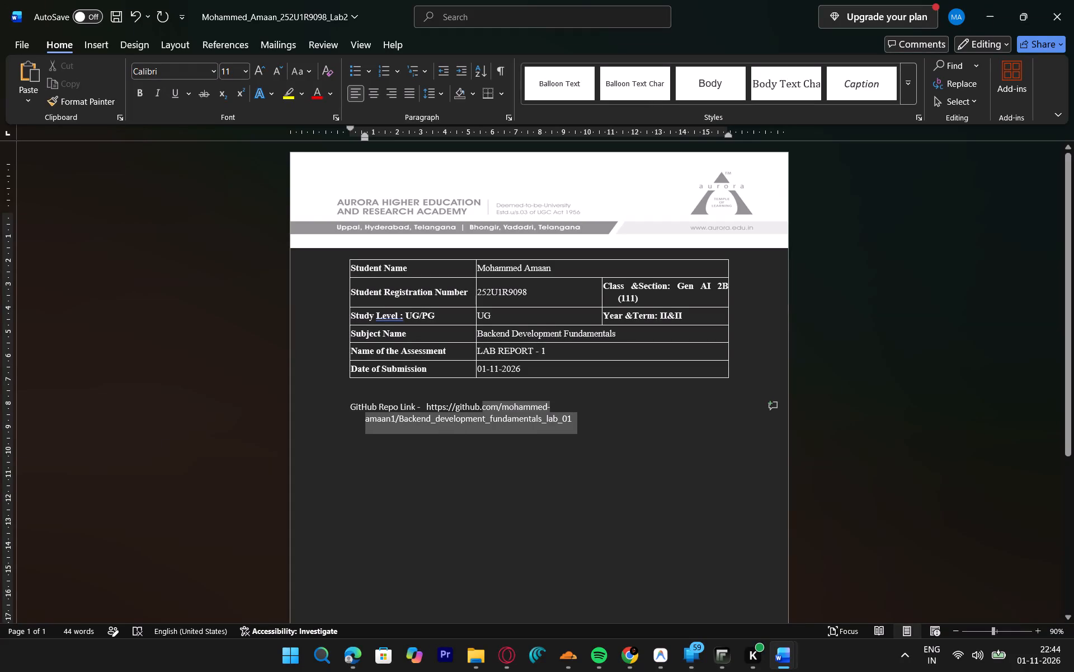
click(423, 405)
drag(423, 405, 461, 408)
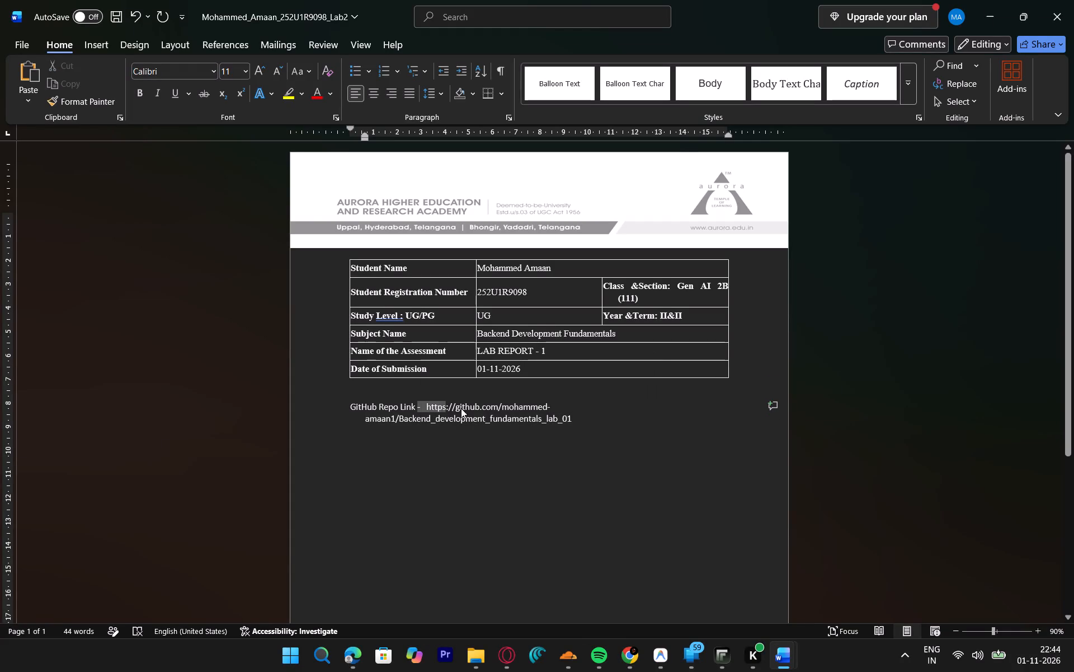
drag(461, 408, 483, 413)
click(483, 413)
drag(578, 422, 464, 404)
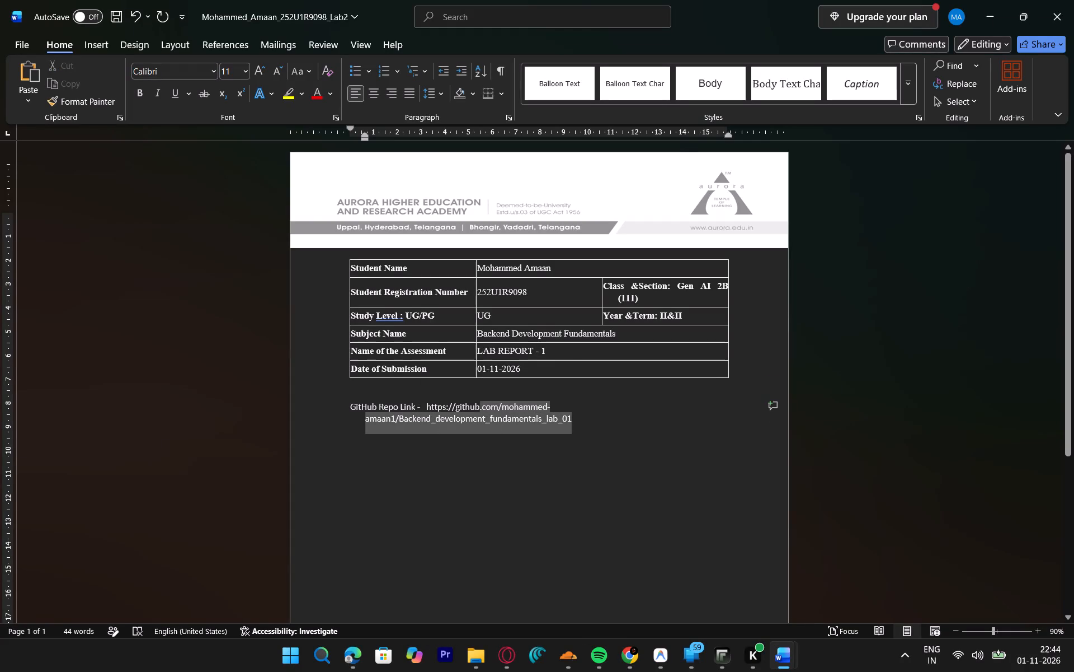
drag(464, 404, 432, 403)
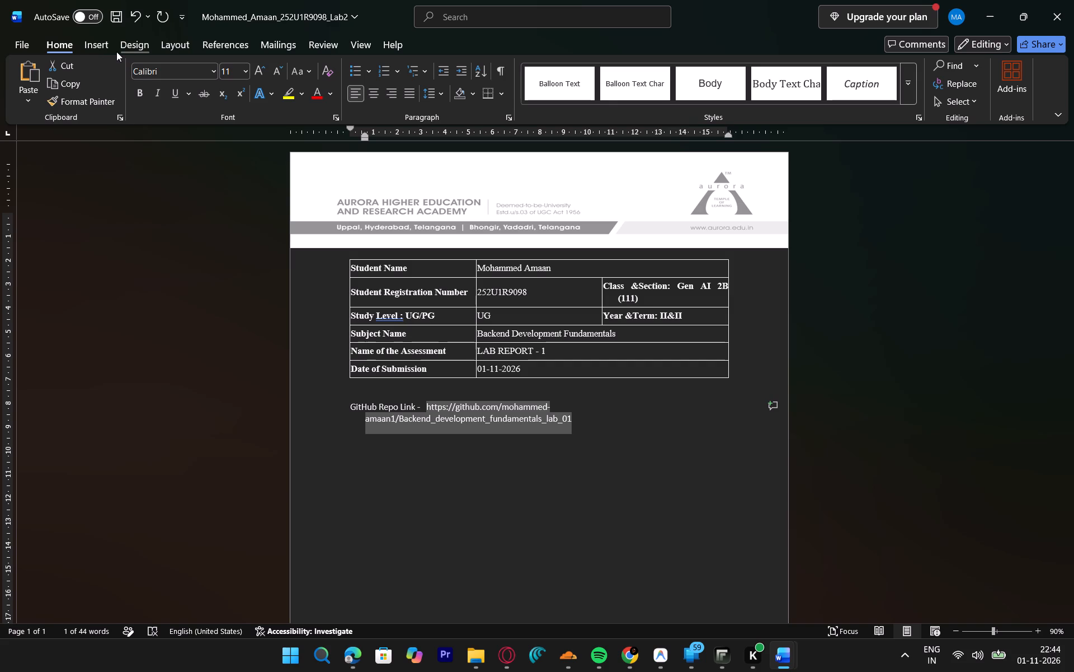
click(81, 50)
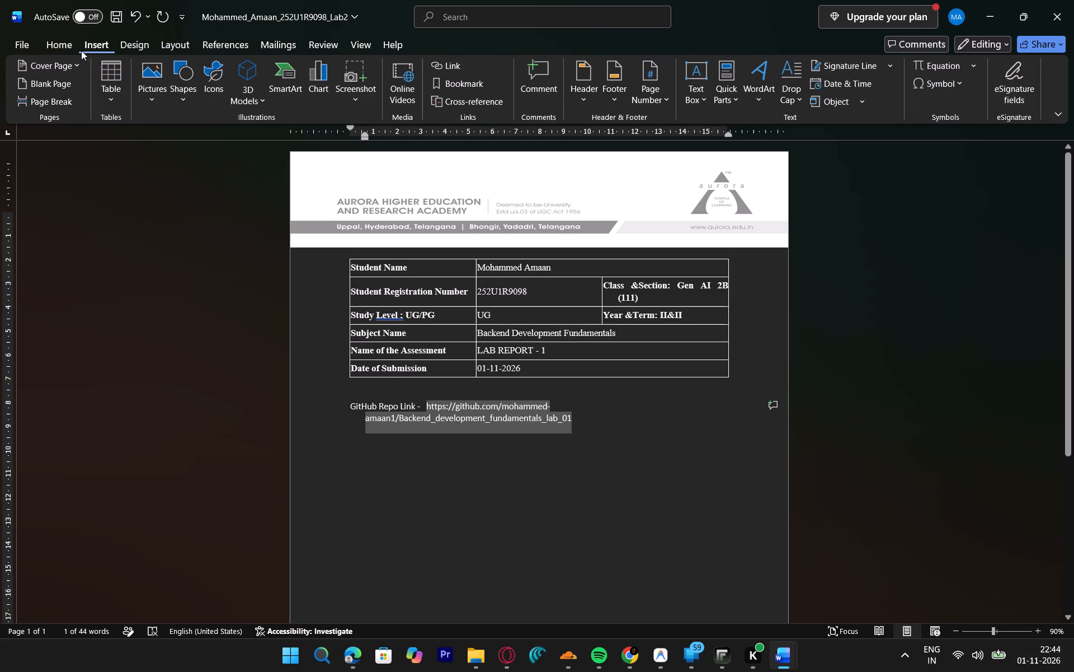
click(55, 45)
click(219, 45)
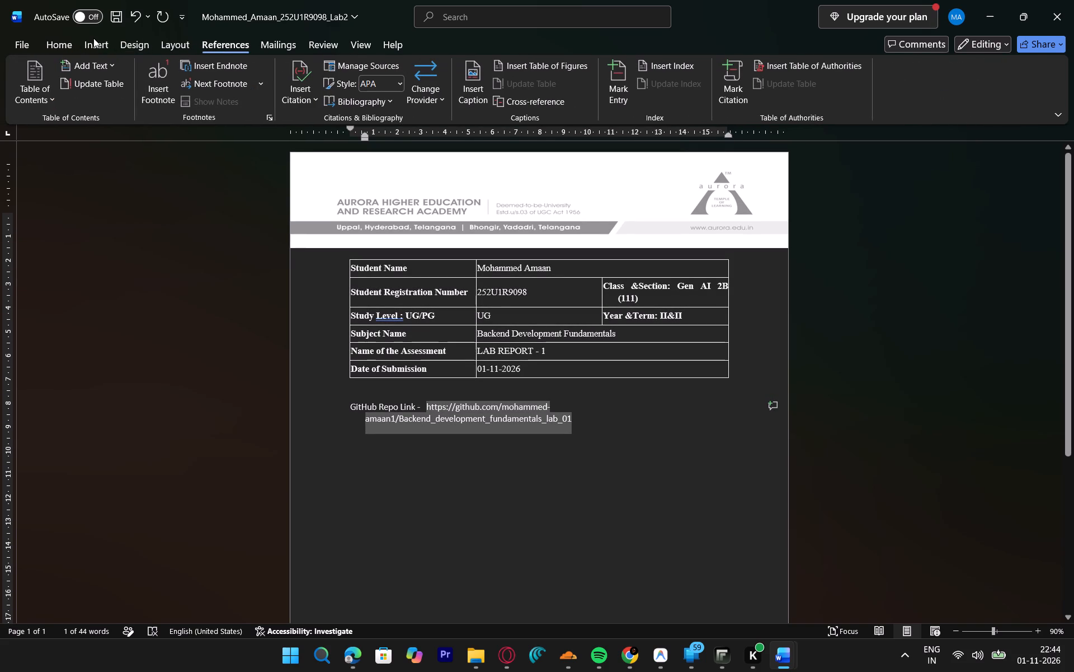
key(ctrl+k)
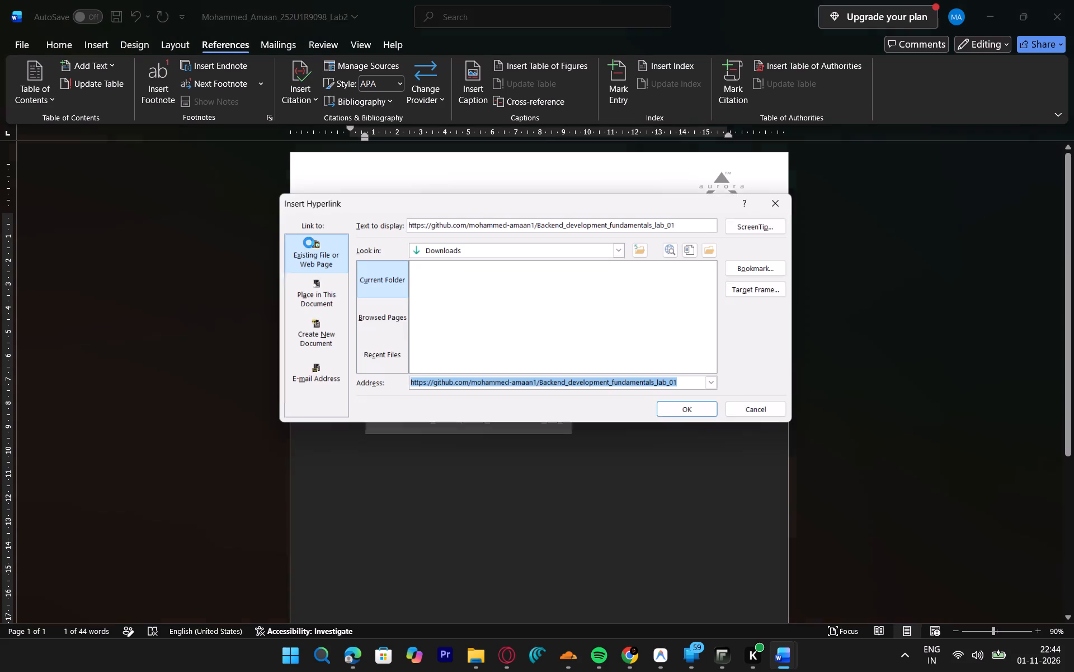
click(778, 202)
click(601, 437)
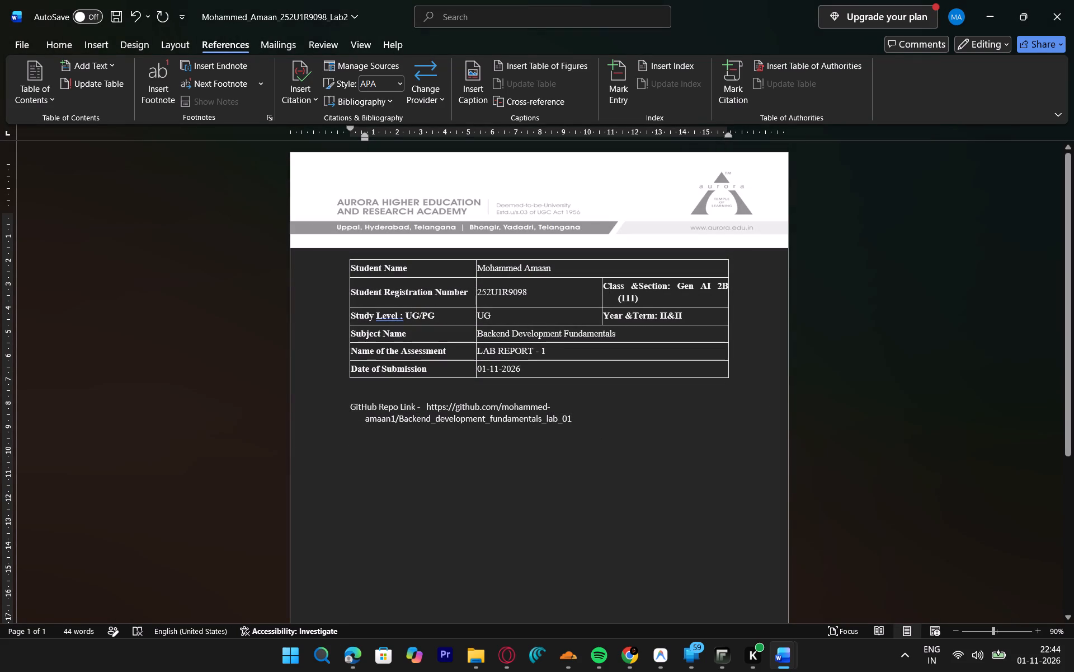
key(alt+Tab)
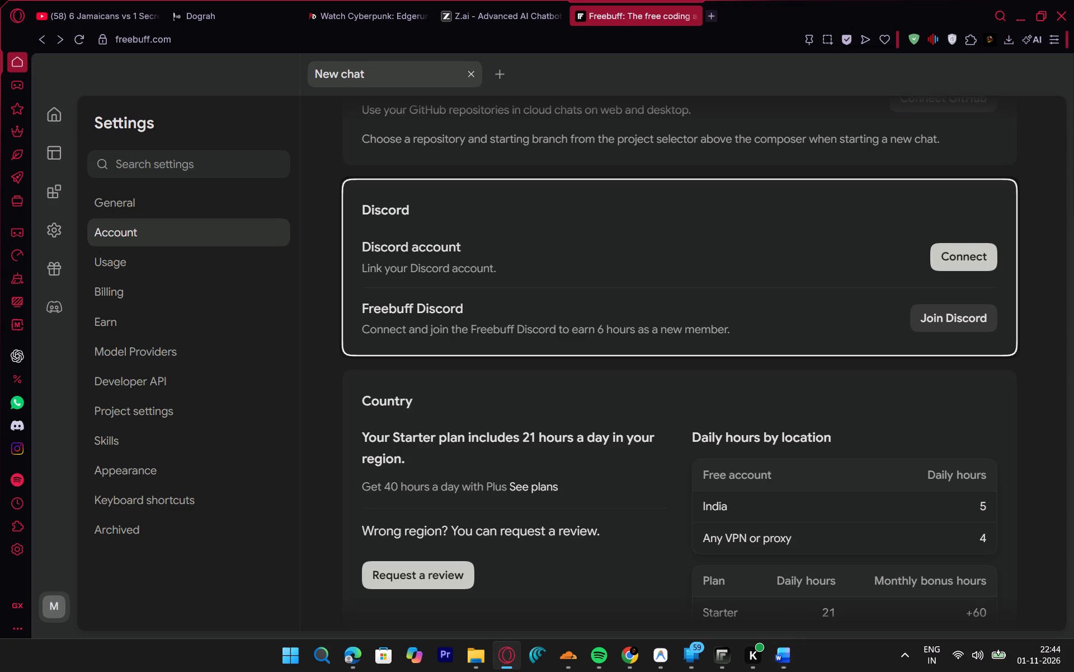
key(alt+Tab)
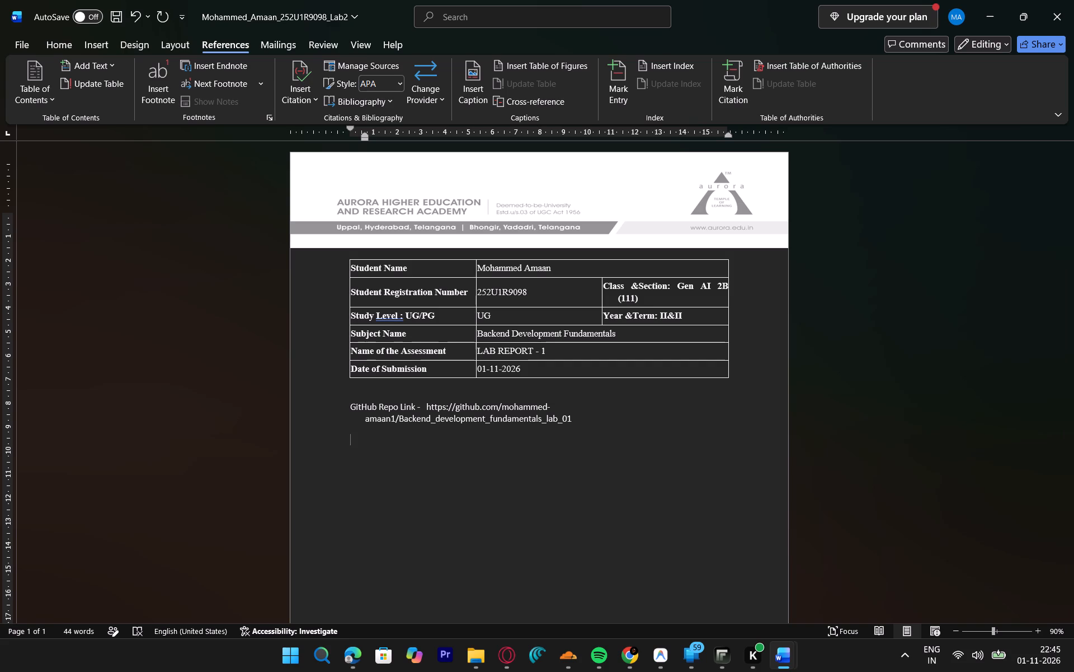
Highlight the GitHub repository URL below the student details table in yellow.
click(492, 409)
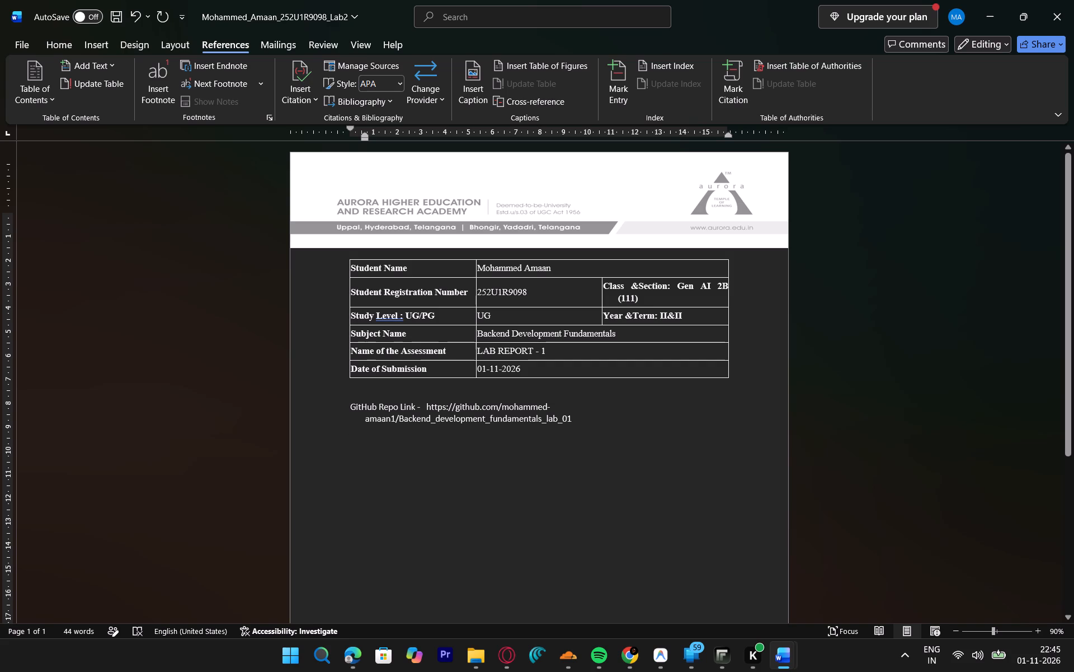
drag(593, 422, 434, 403)
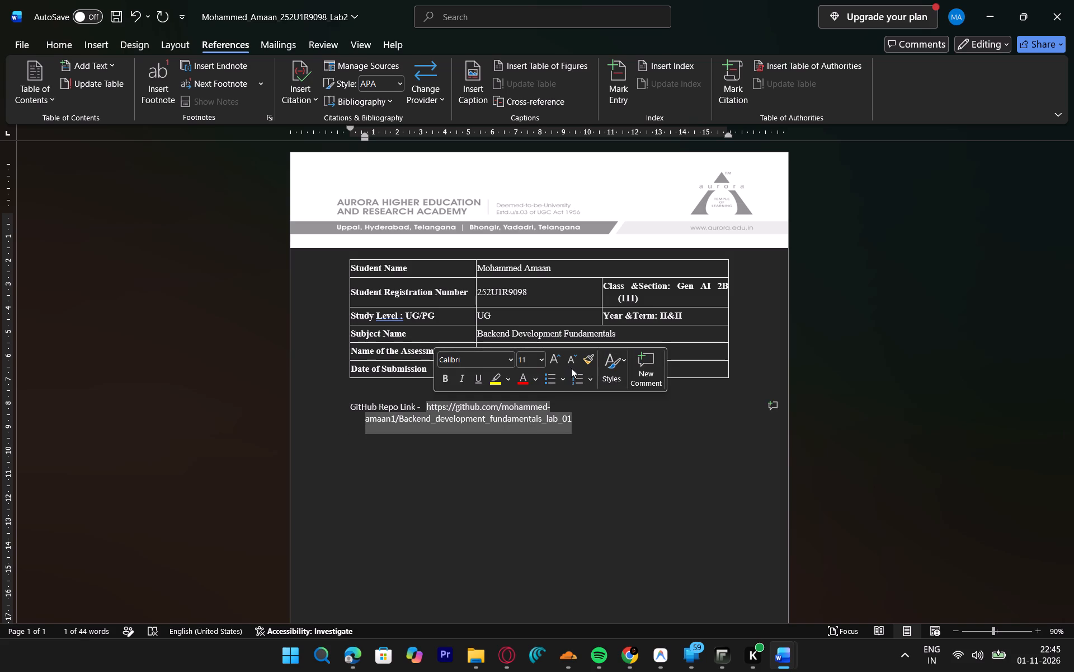
click(494, 380)
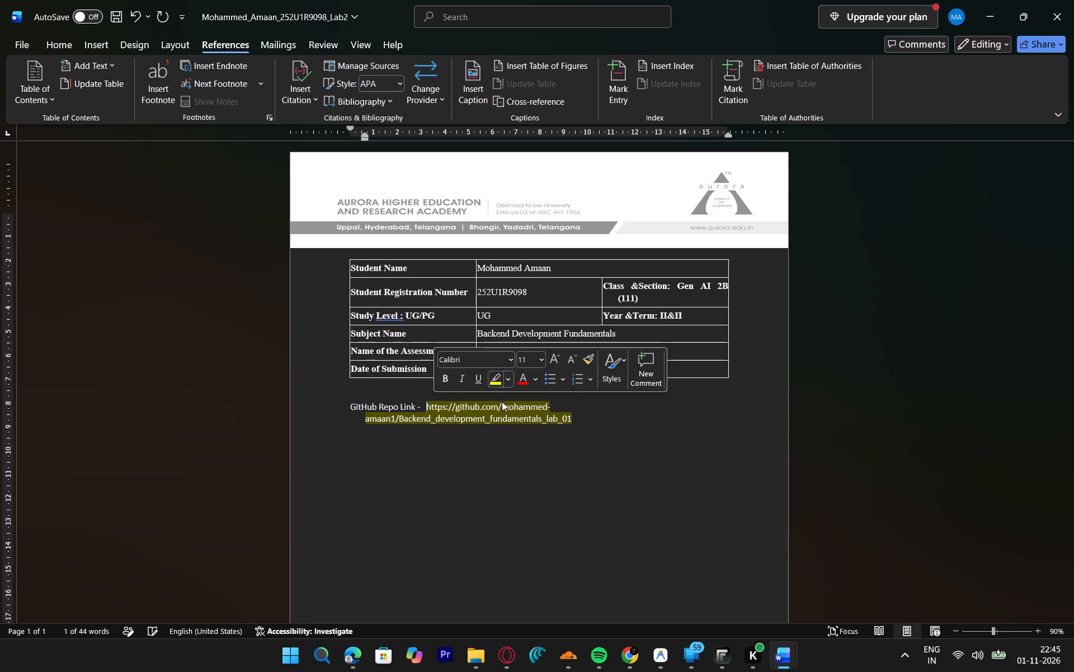
click(504, 422)
ctrl+click(502, 421)
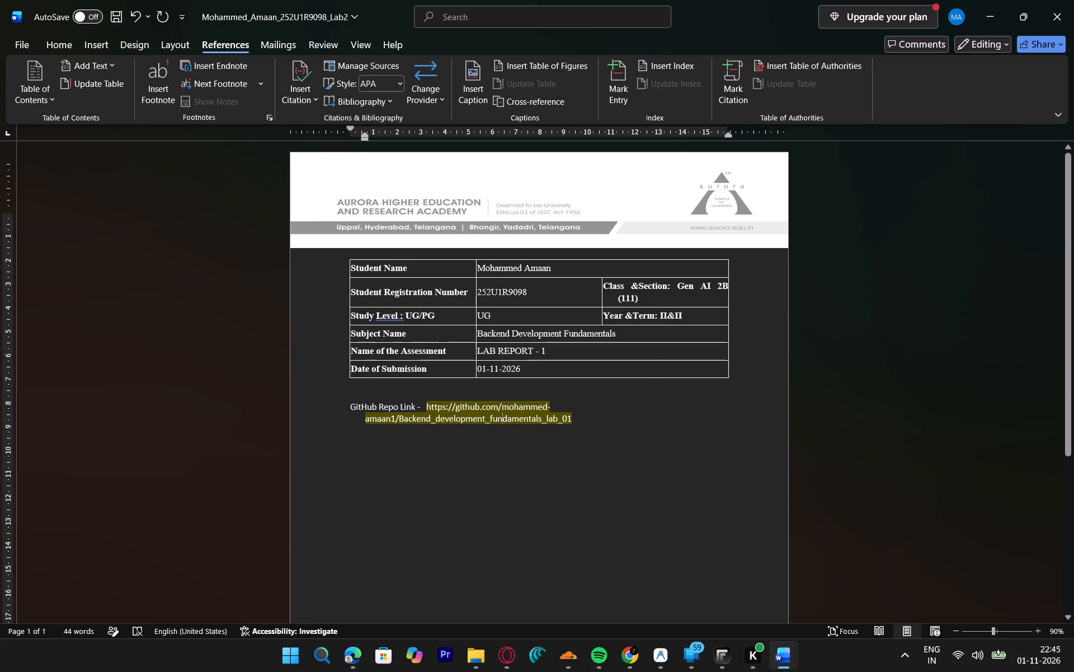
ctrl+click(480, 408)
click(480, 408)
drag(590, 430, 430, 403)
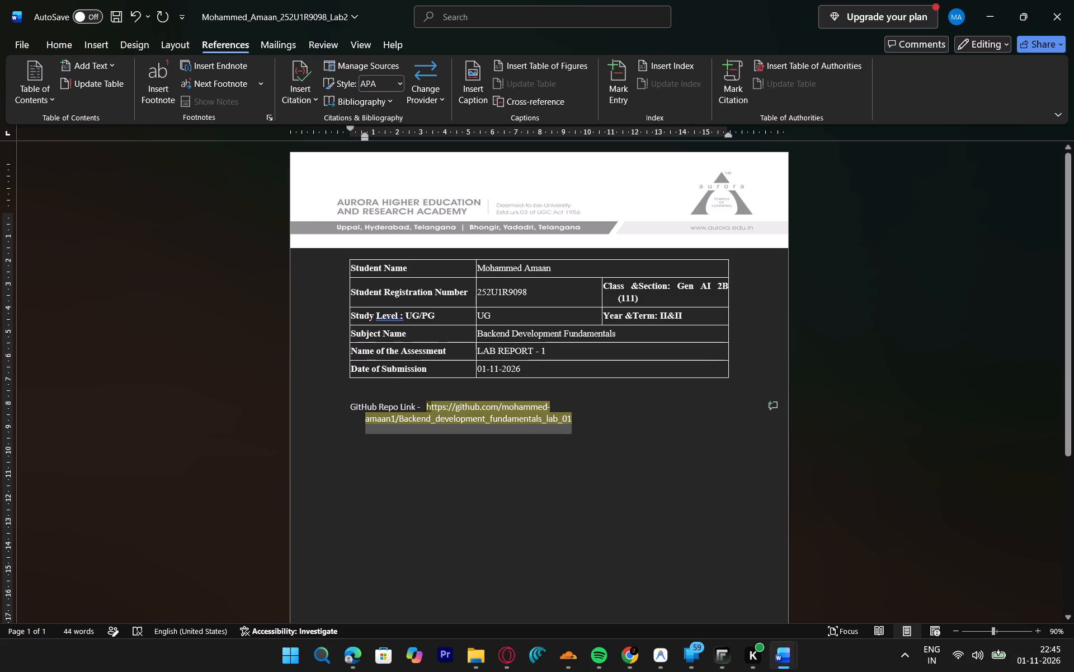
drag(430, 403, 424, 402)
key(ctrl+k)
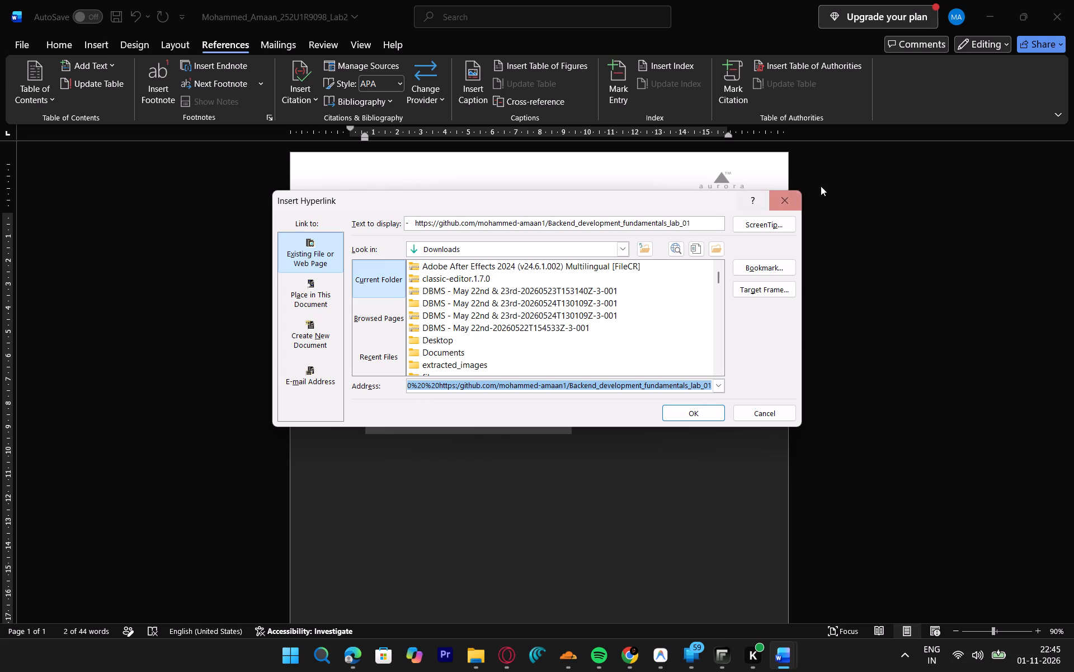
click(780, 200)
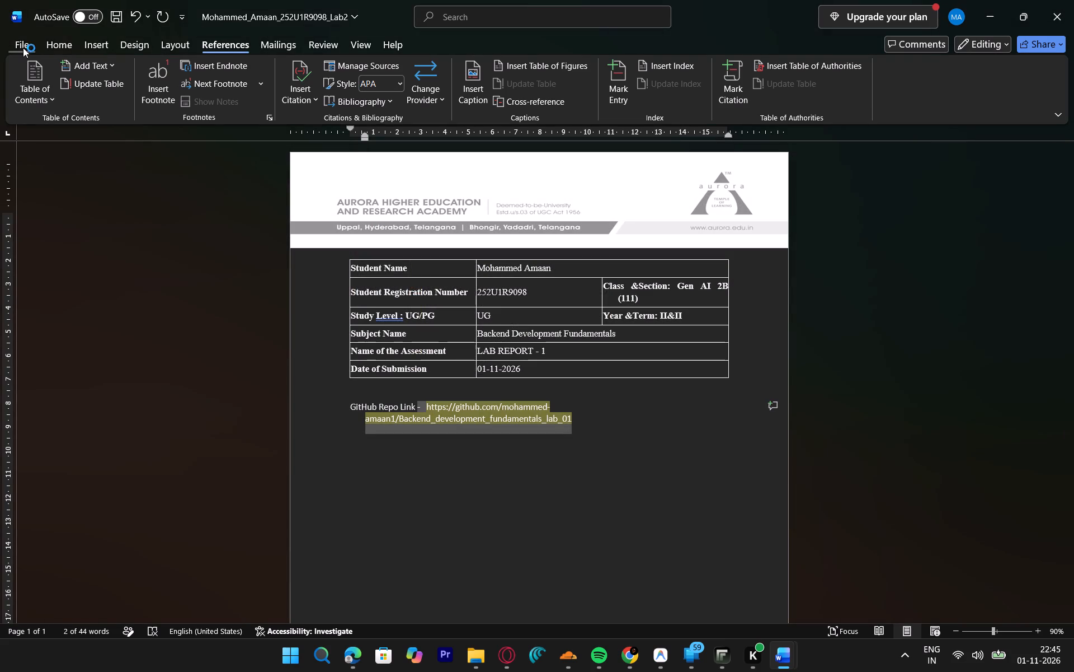
Switch to File Explorer and delete all the PDF files in the Advance DBMS Lab folder under Documents.
click(474, 671)
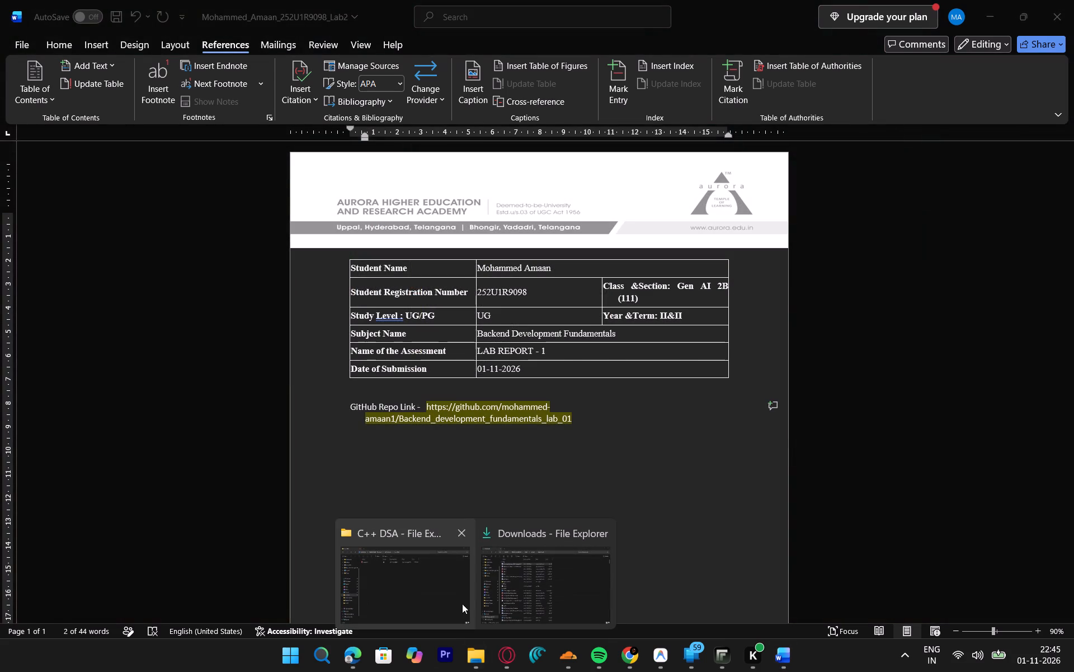
click(443, 599)
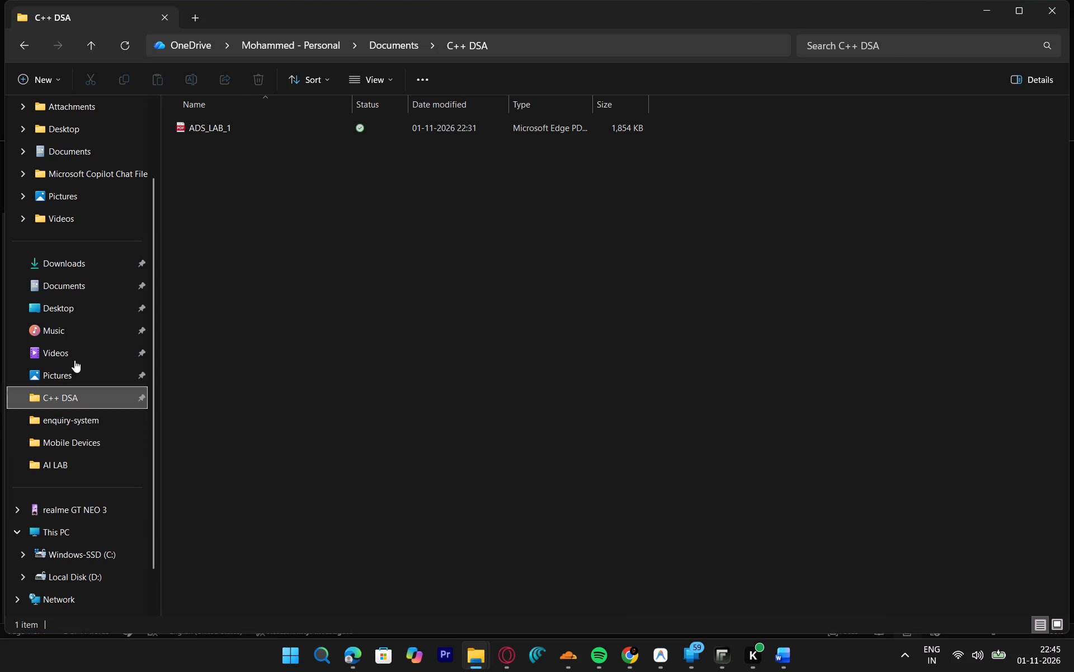
click(71, 288)
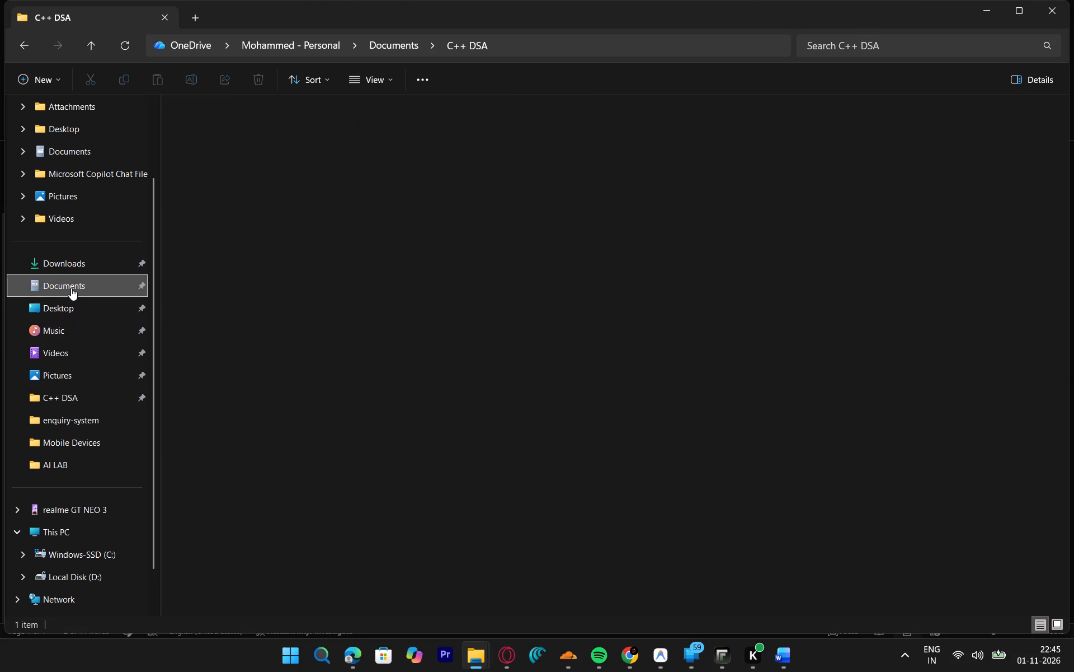
click(204, 138)
double_click(199, 156)
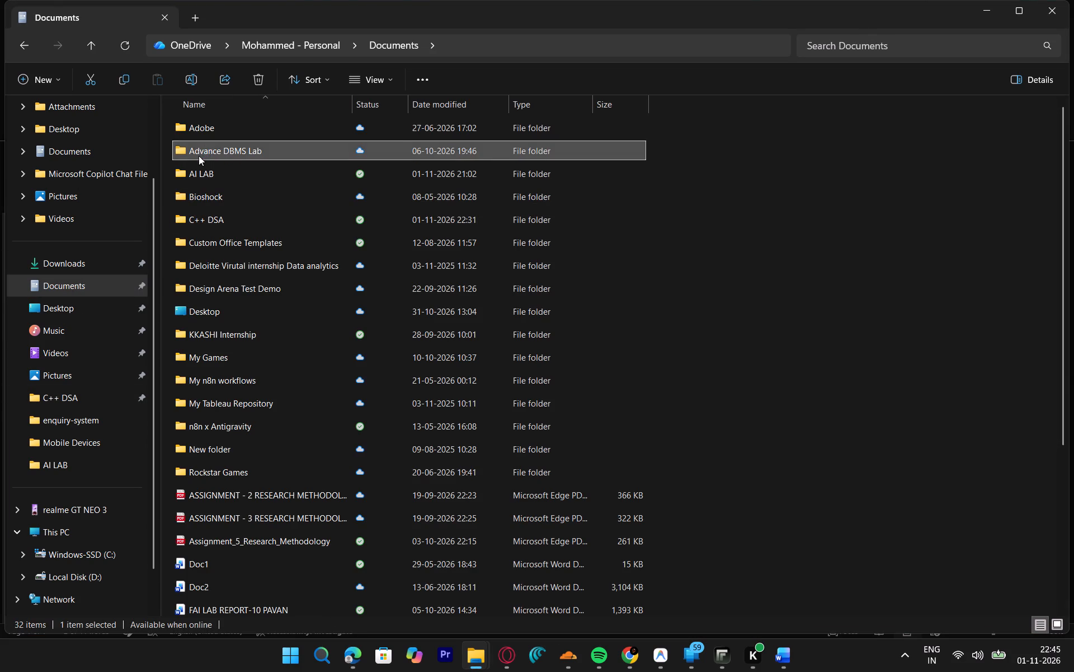
click(287, 231)
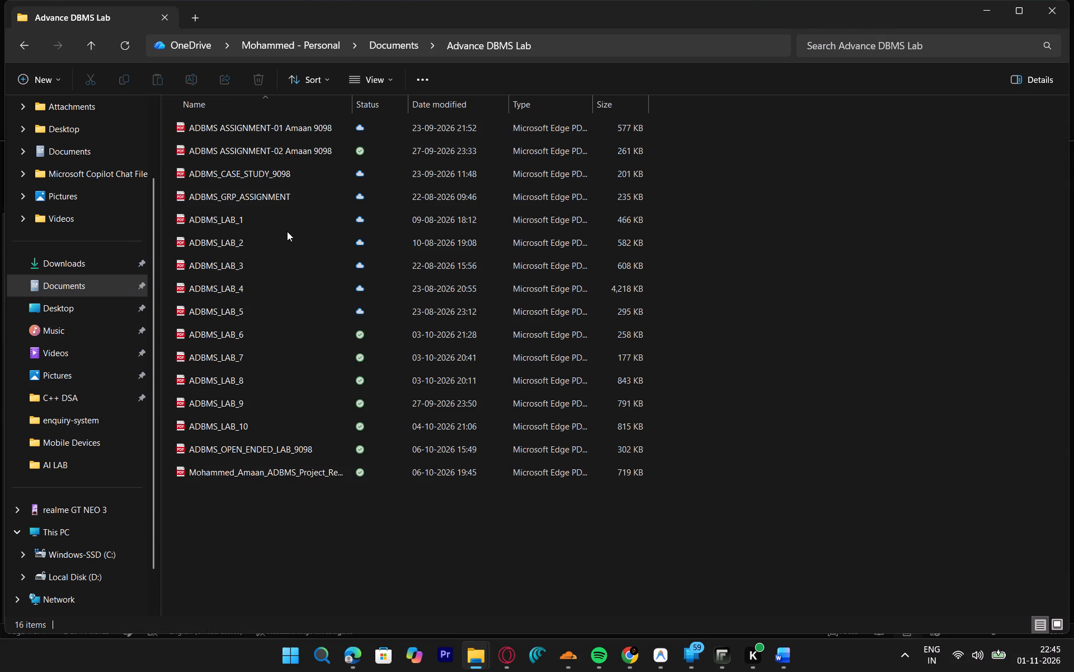
drag(641, 520, 319, 120)
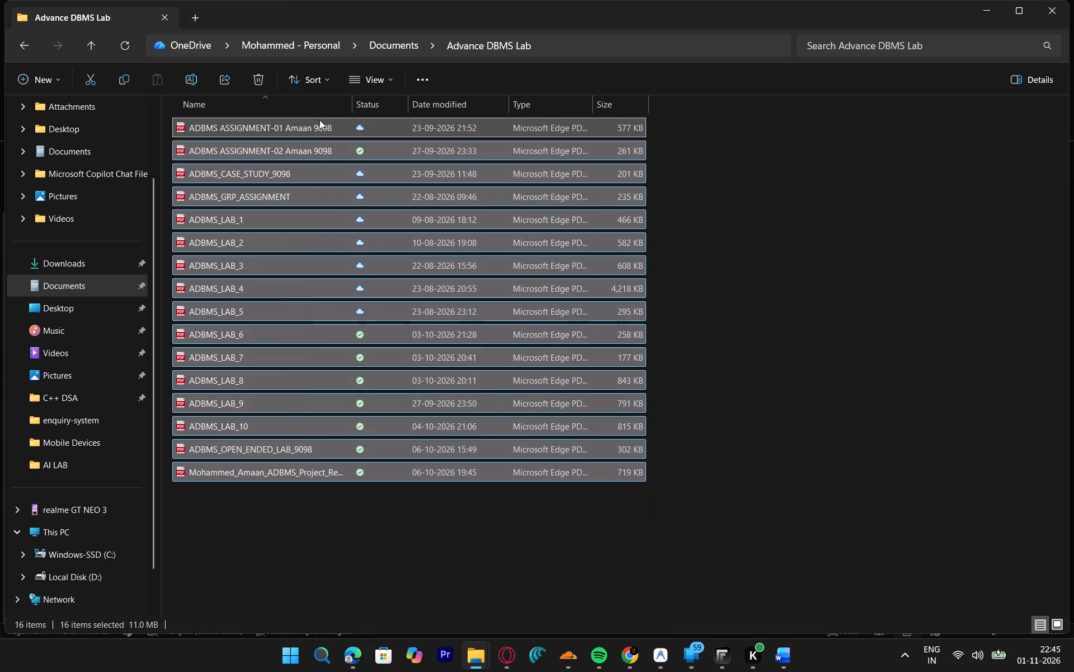
right_click(319, 120)
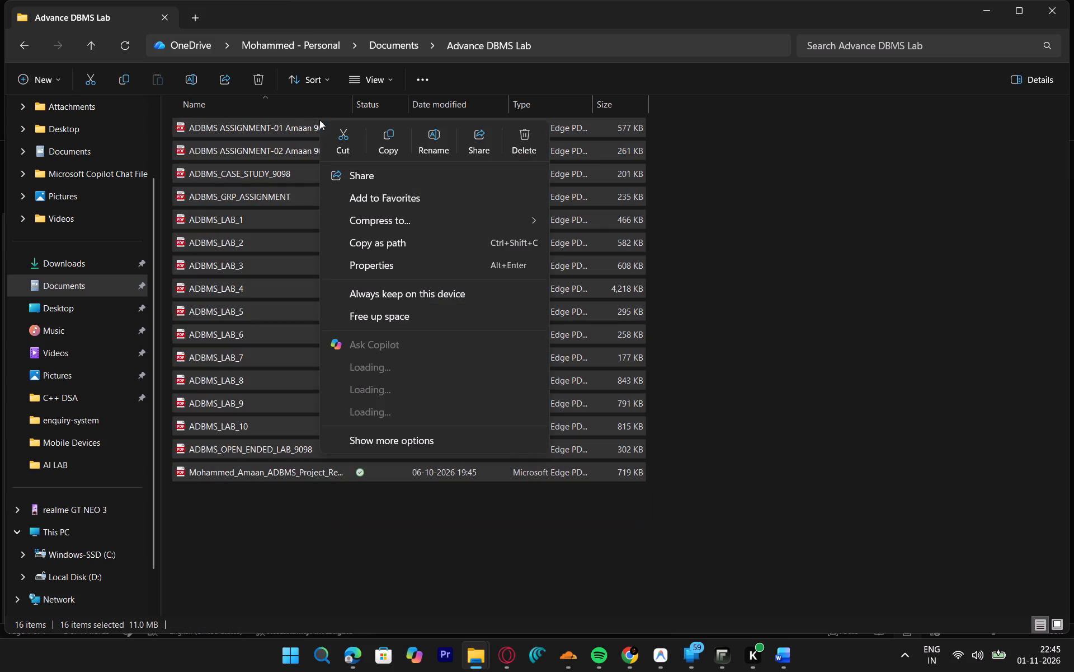
click(539, 144)
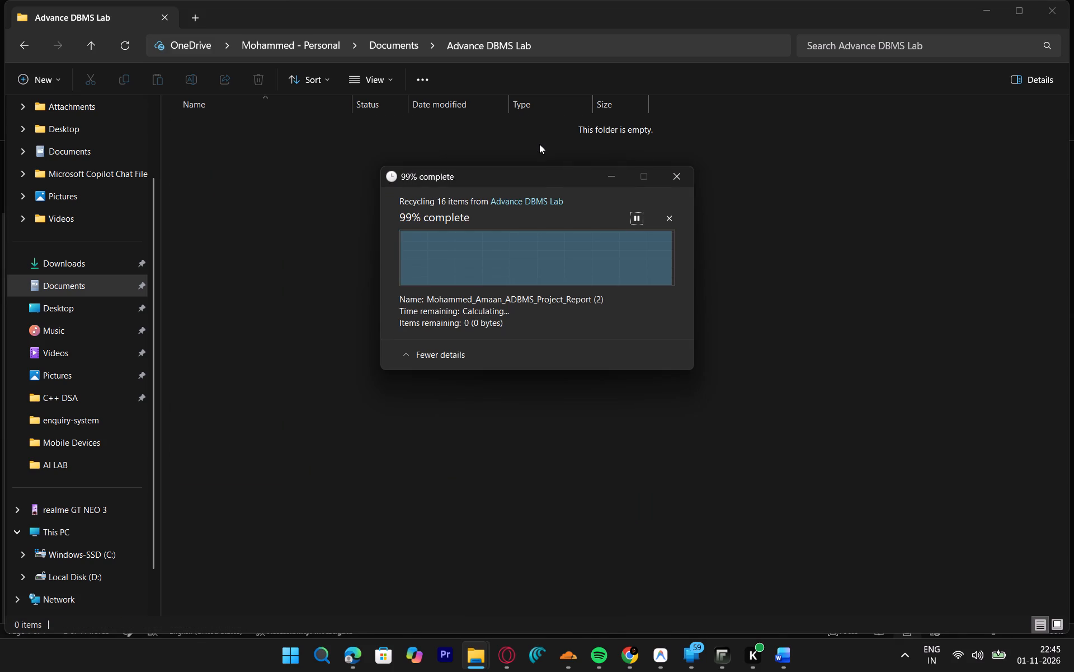
Switch back to the Lab2 report document in Word and deselect the repository link text.
key(alt+Tab)
key(alt+Tab)
click(621, 654)
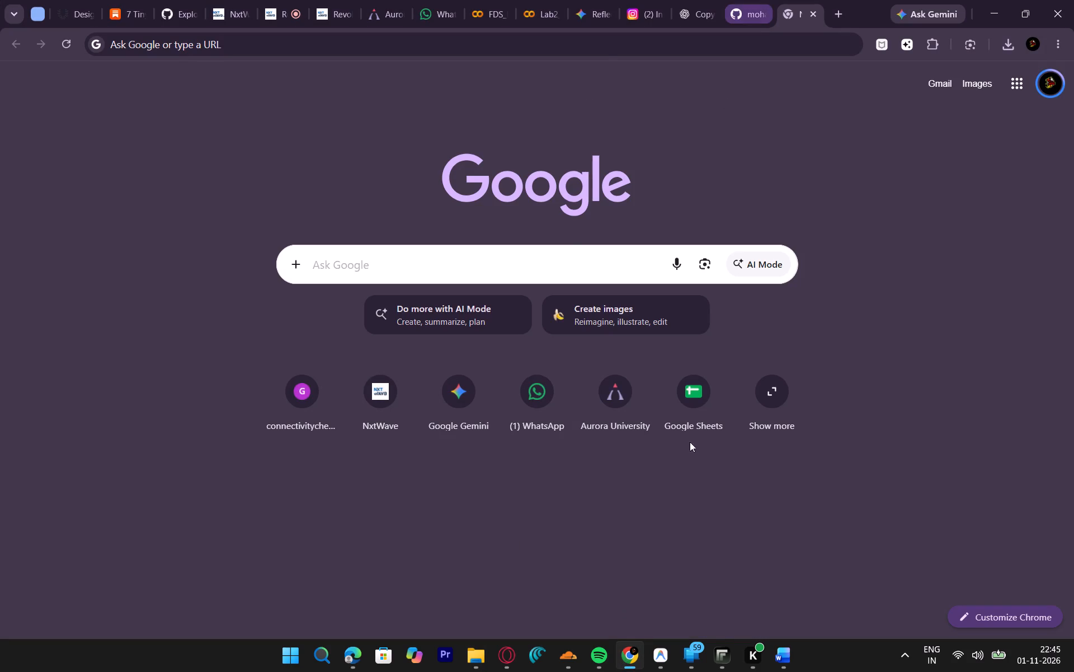
click(789, 660)
click(861, 596)
scroll(861, 596, left, 4)
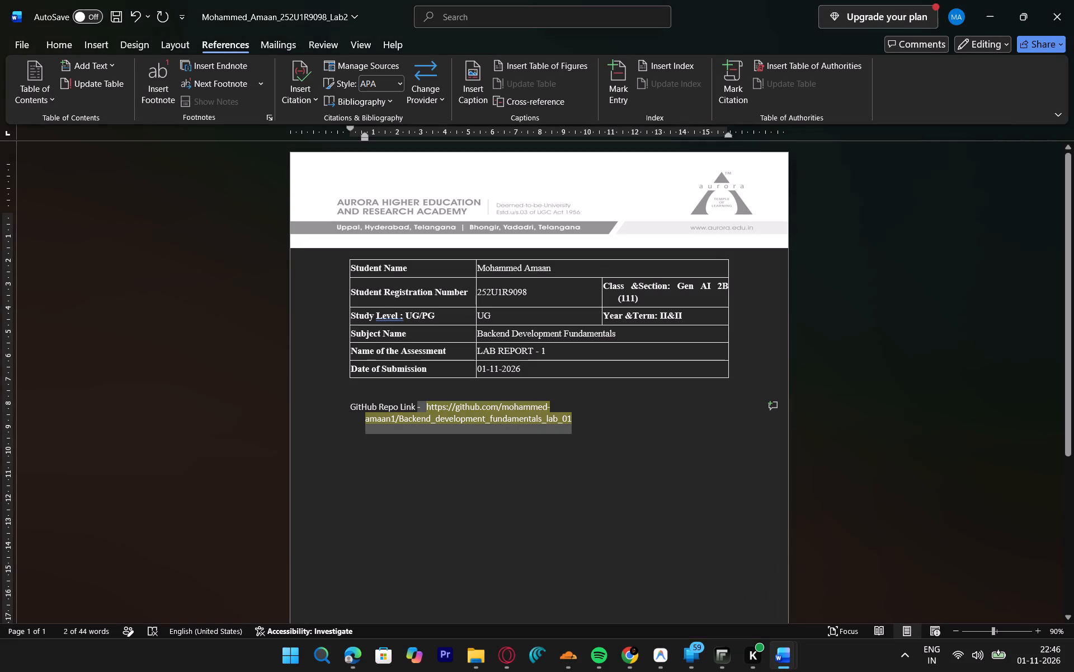
click(558, 413)
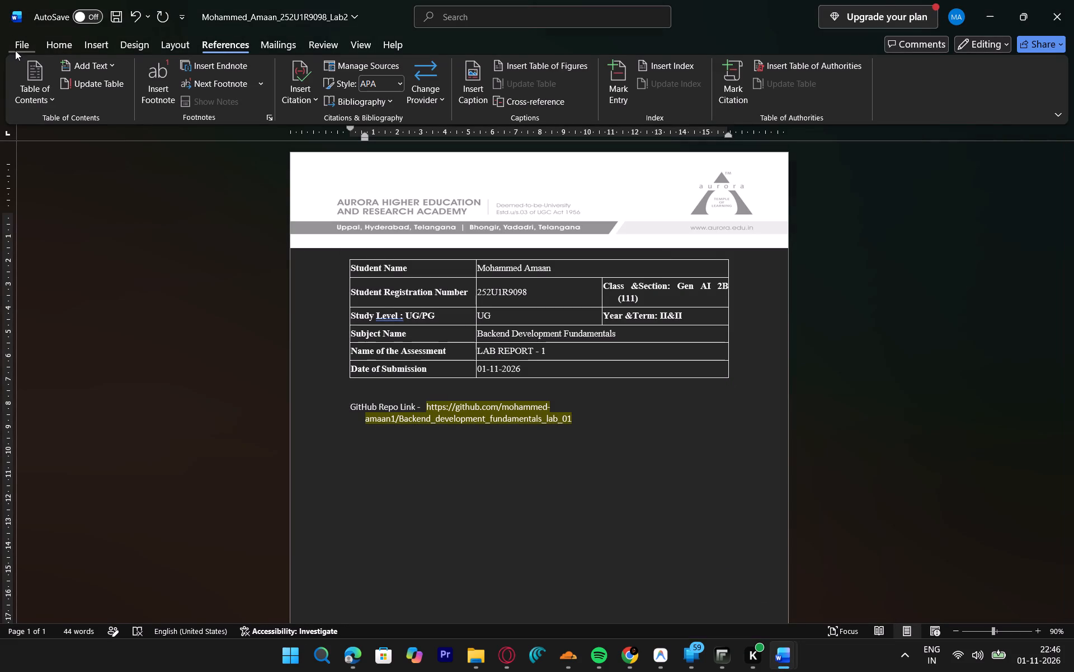
Start exporting the Lab2 report document as a PDF and choose the Advance DBMS Lab folder under Documents as its destination.
click(15, 50)
click(53, 319)
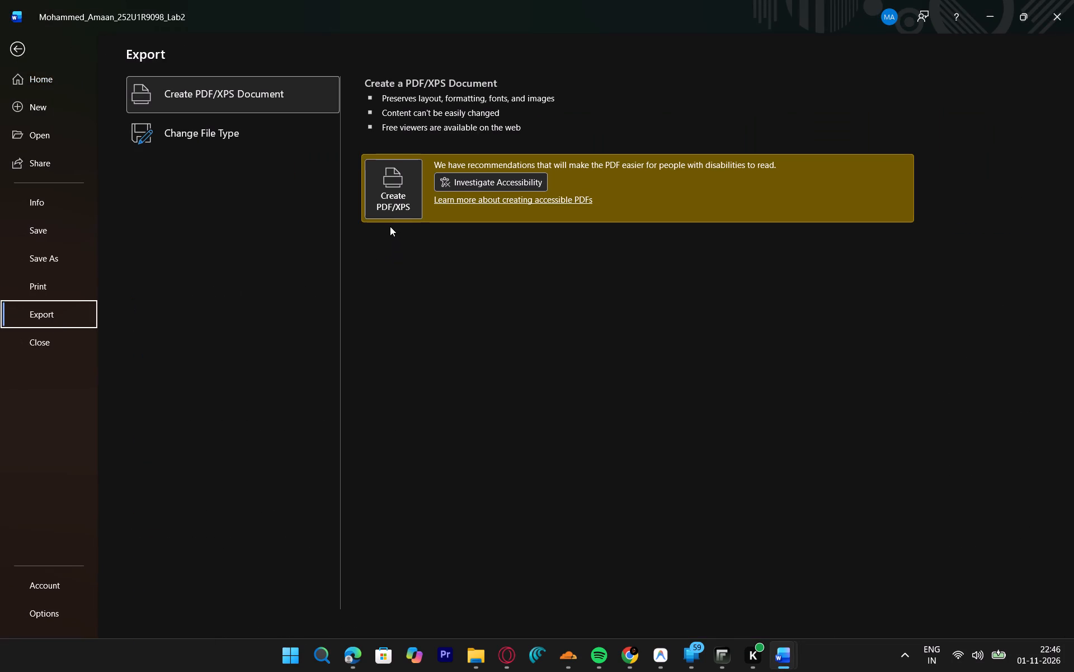
click(387, 221)
click(379, 193)
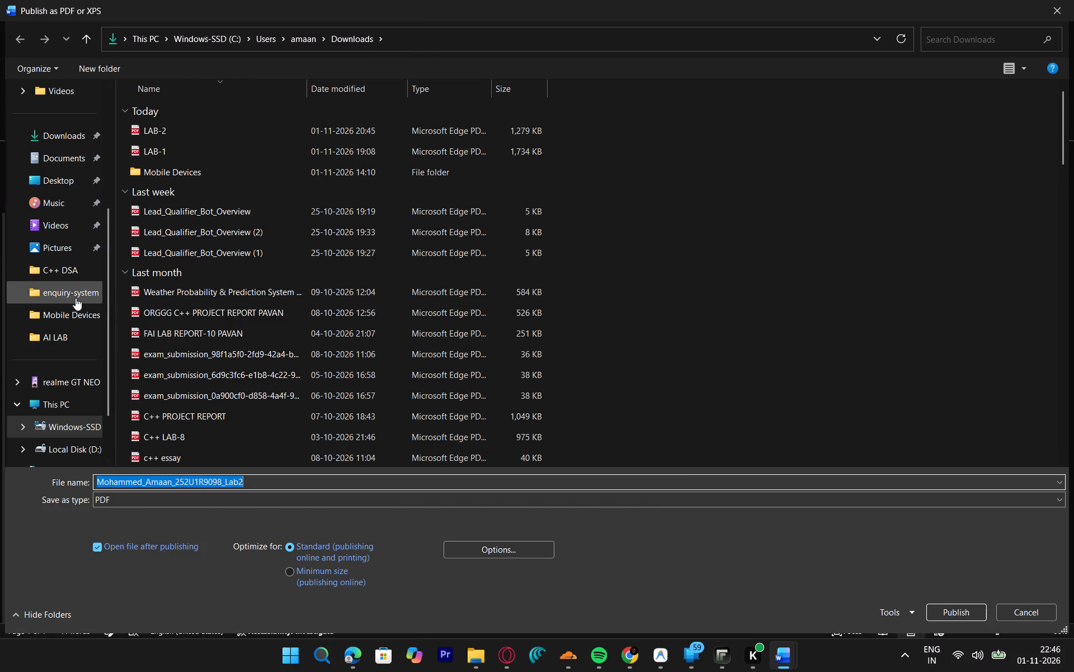
click(70, 276)
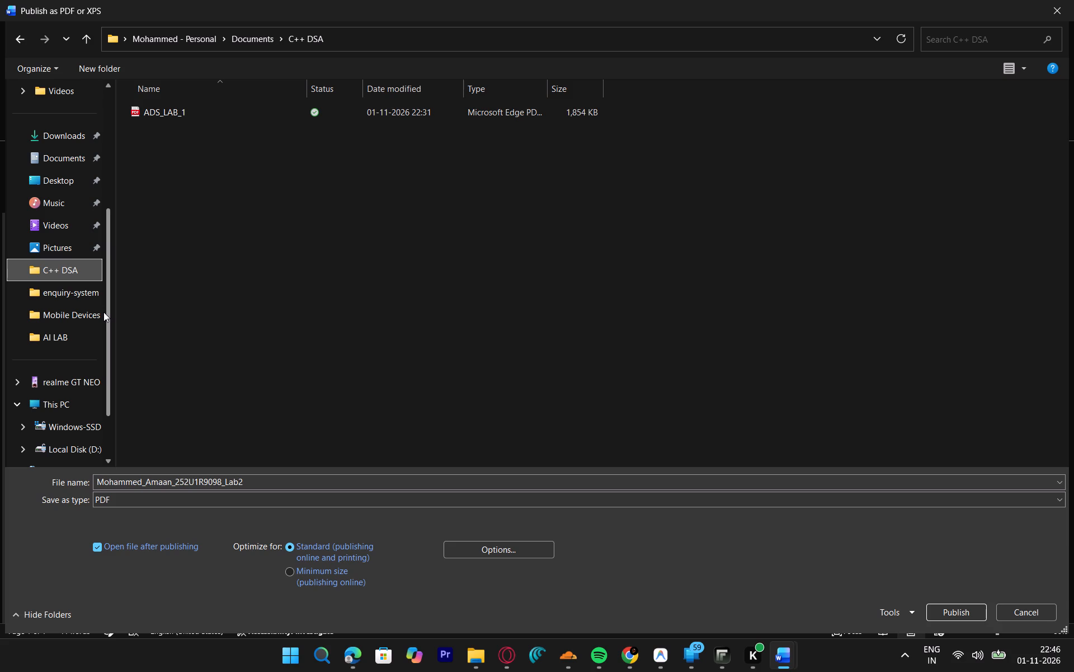
scroll(87, 319, up, 1)
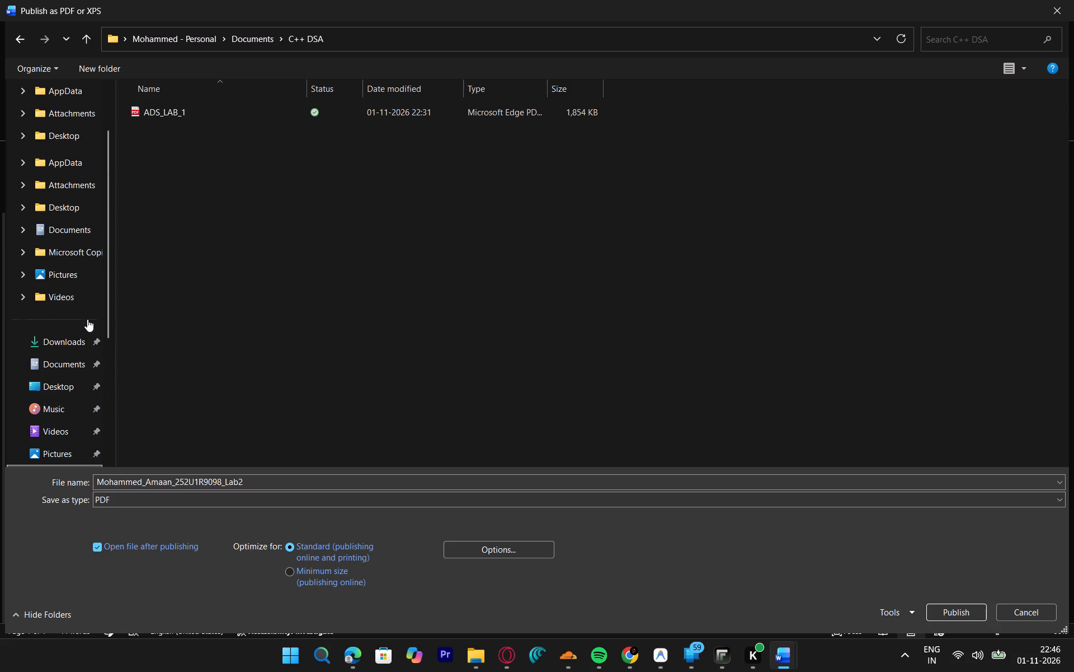
click(68, 371)
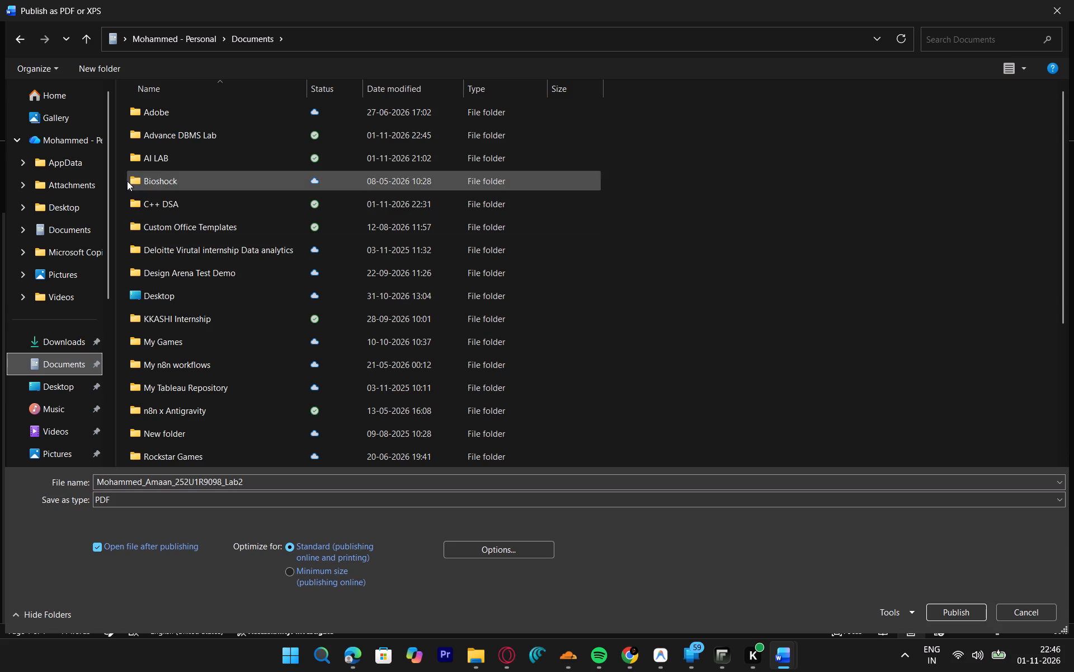
double_click(136, 201)
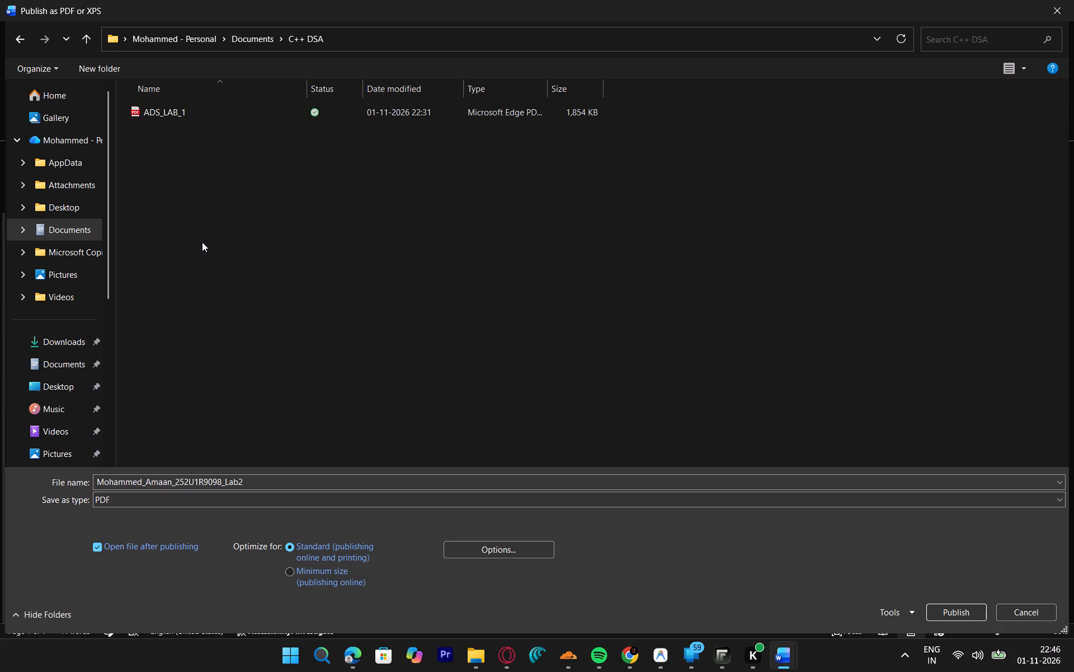
click(252, 38)
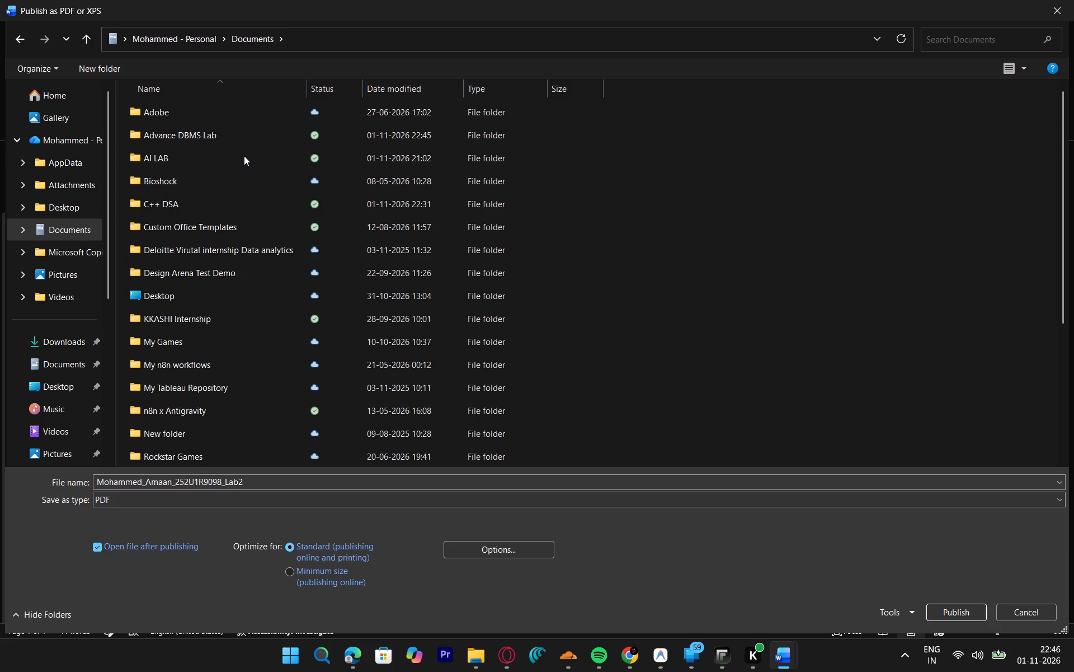
double_click(224, 125)
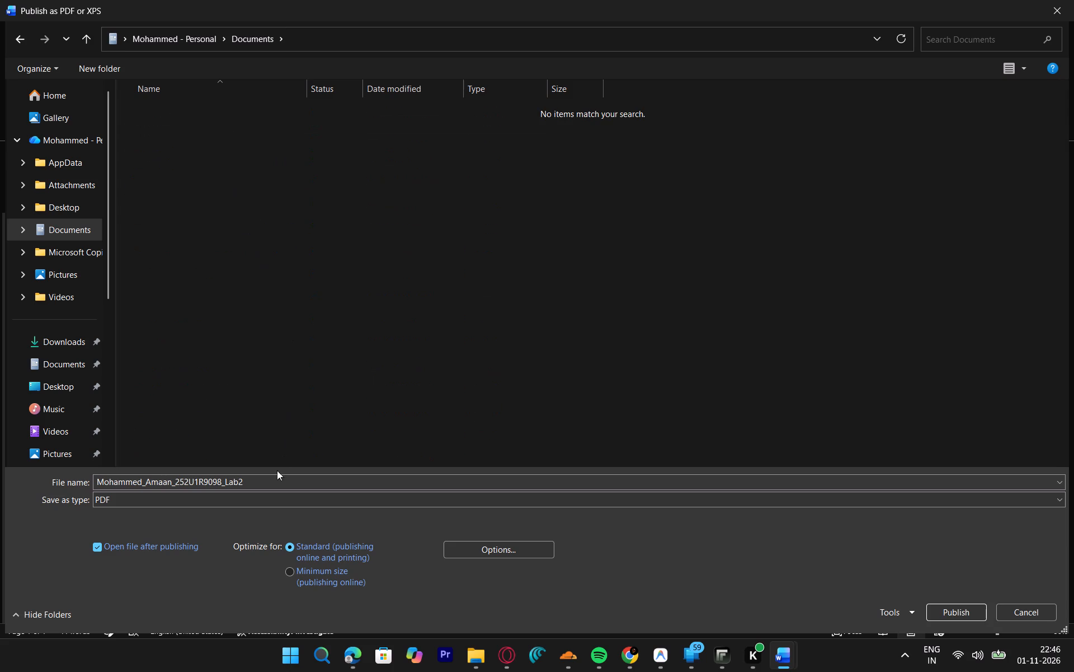
Name the PDF BDF_Lab_1 and publish it.
click(269, 486)
text(BDF)
key(space)
key(BackSpace)
text(_)
key(space)
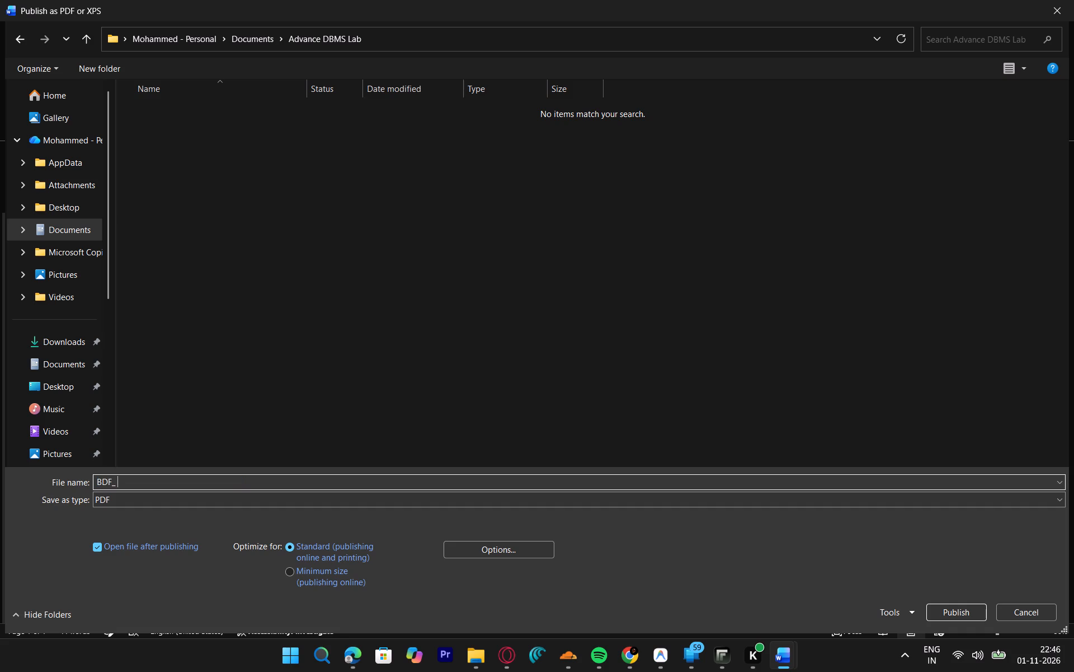
key(BackSpace)
text(Lab)
key(space)
key(BackSpace)
text(_)
key(space)
key(BackSpace)
key(1)
key(Return)
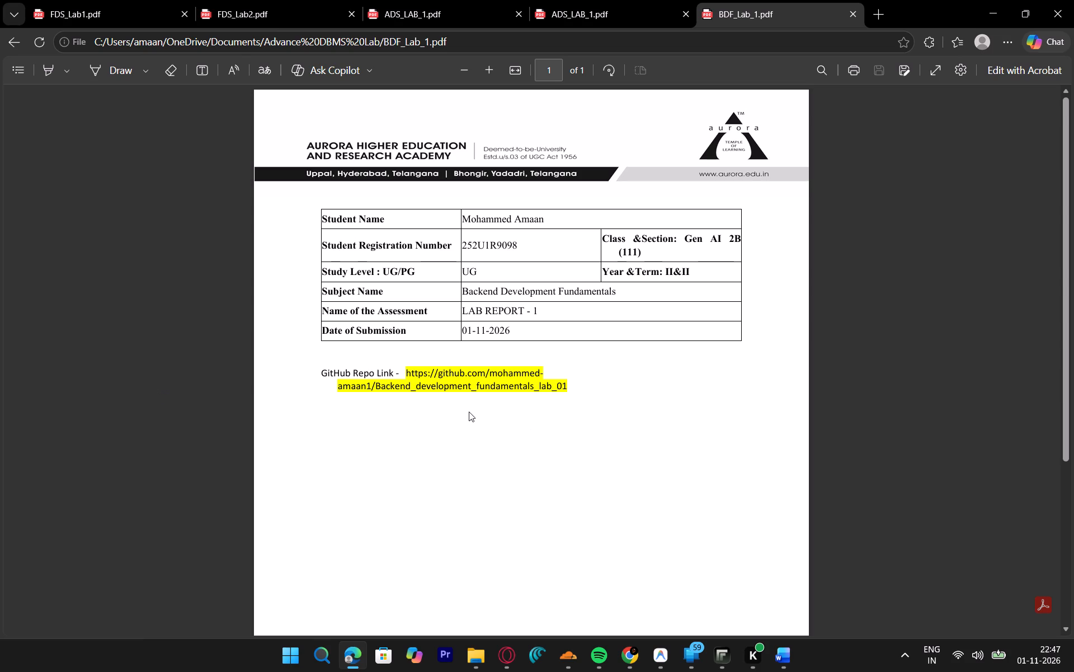
Switch back to the Lab2 report document in Word and change the Name of the Assessment entry to LAB REPORT - 2.
key(alt+Tab)
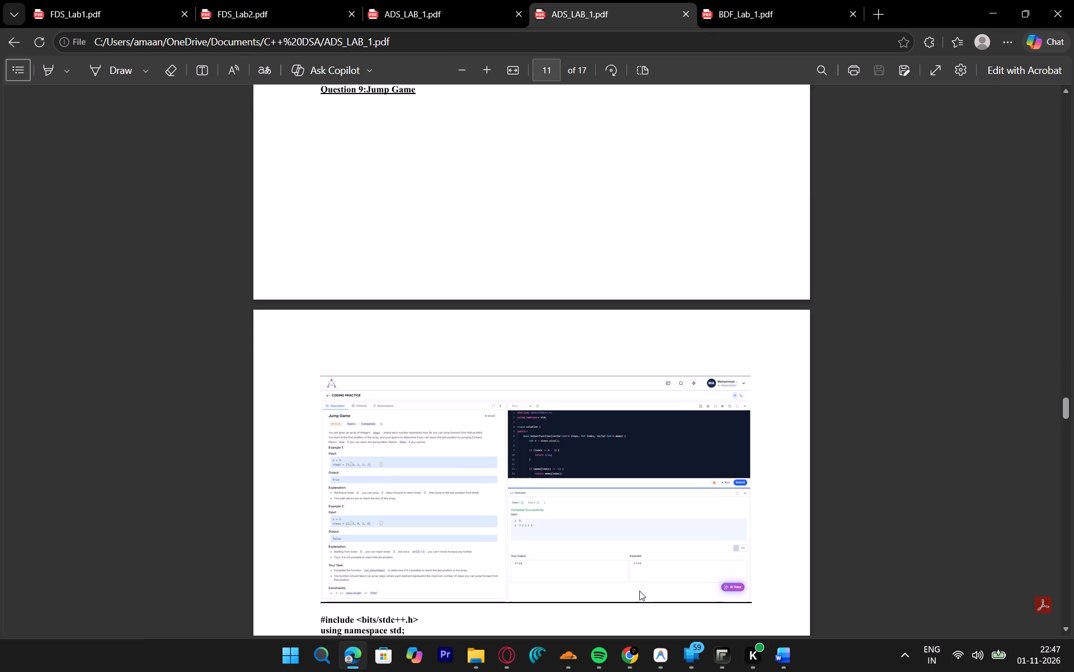
click(773, 648)
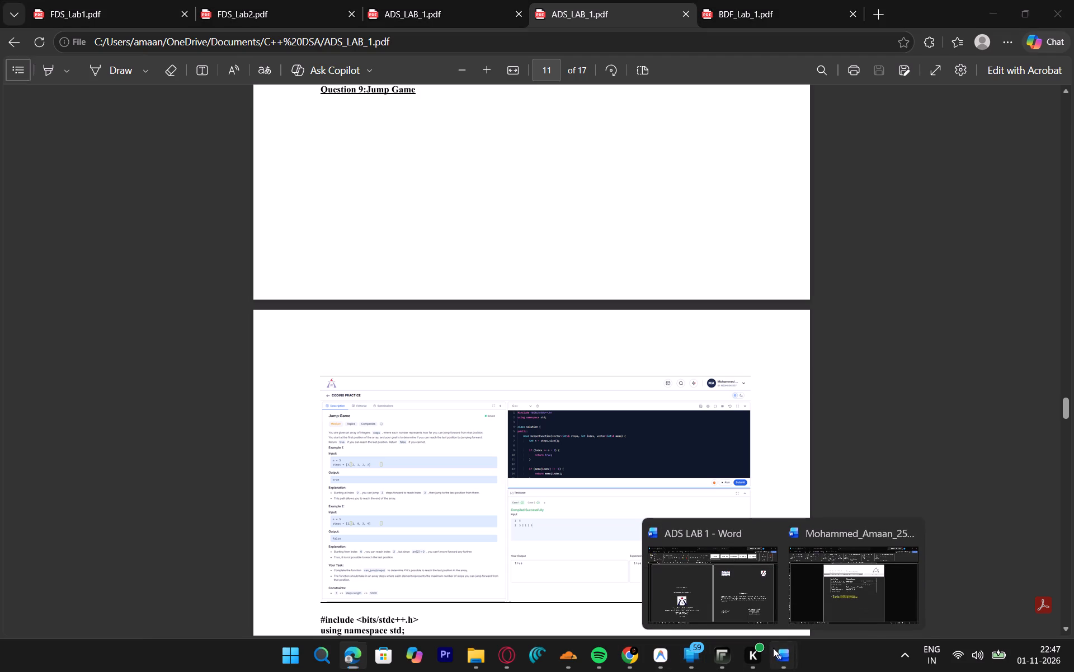
click(828, 576)
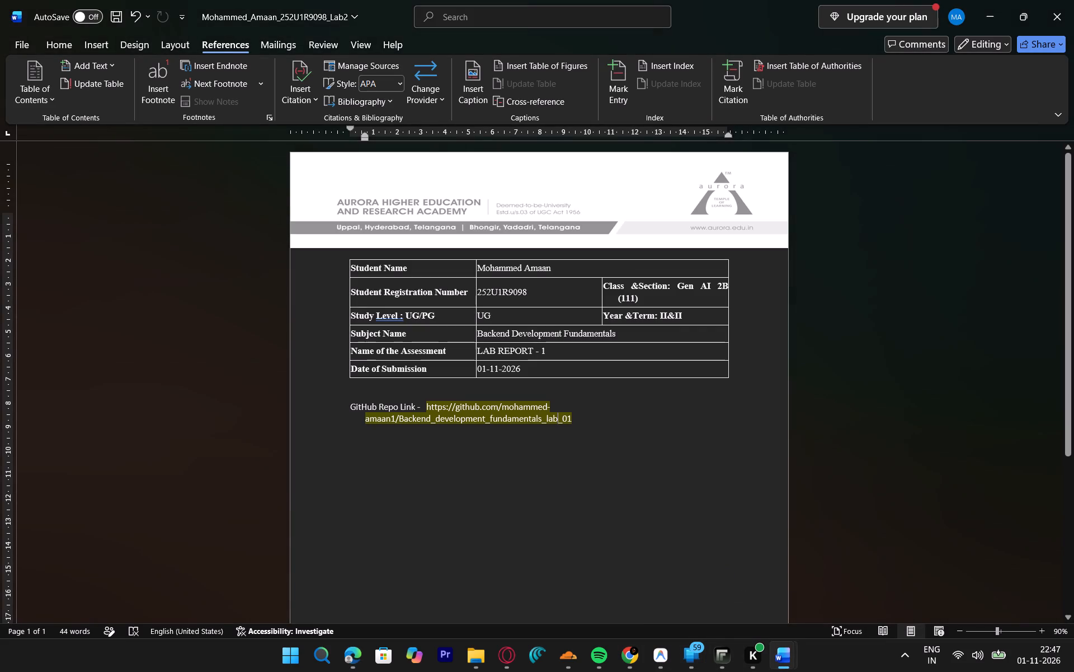
click(554, 355)
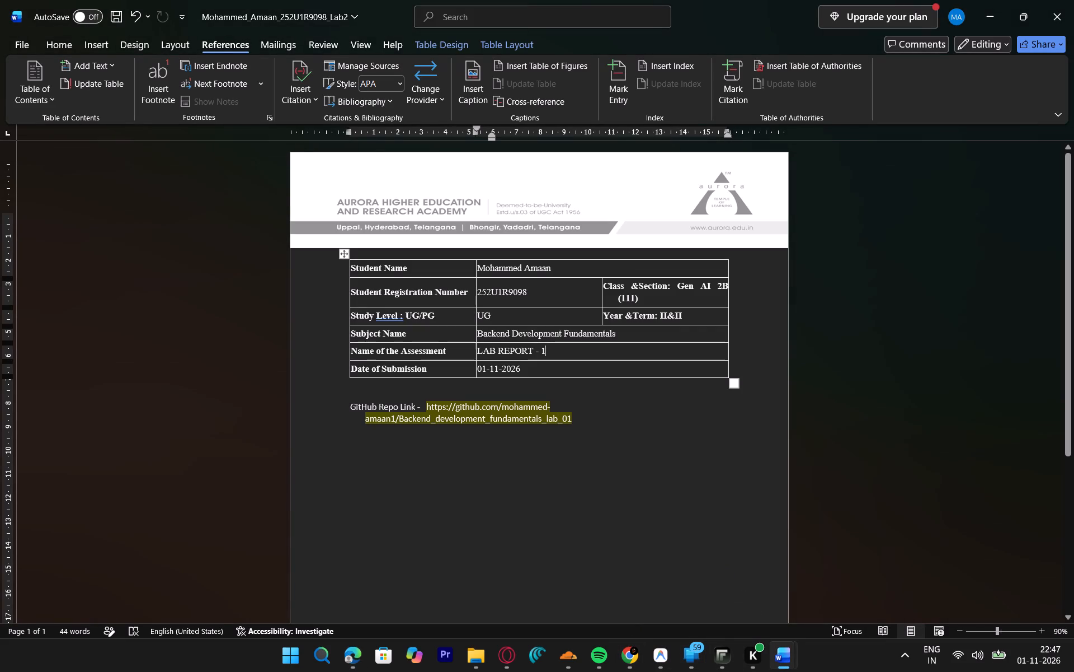
key(BackSpace)
key(Down)
click(546, 349)
key(2)
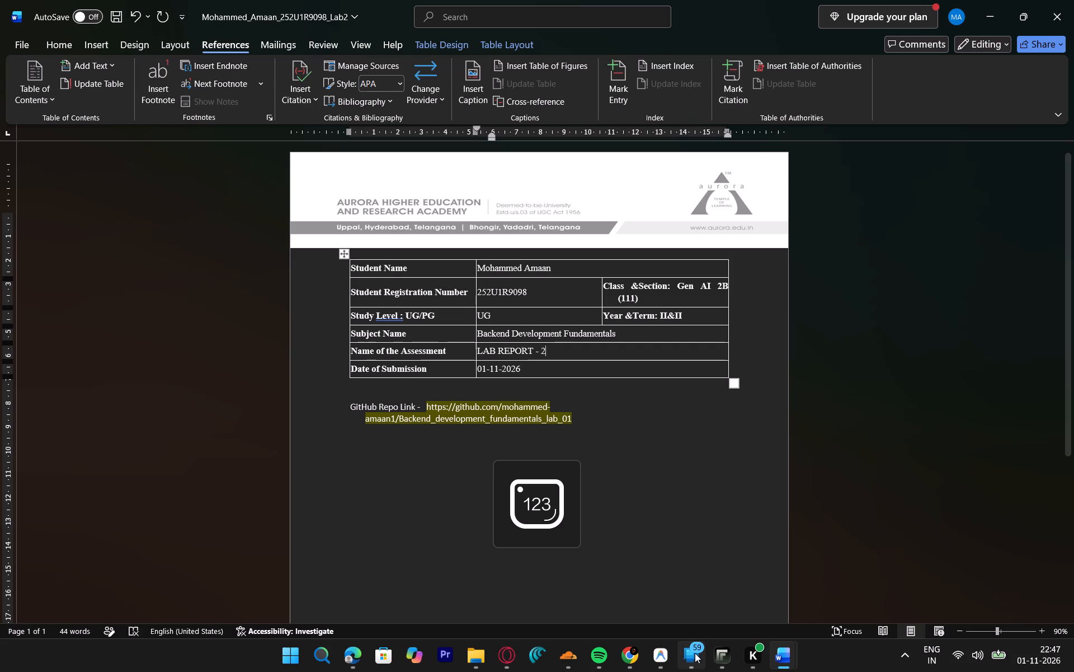
Switch to the Chrome browser.
click(629, 656)
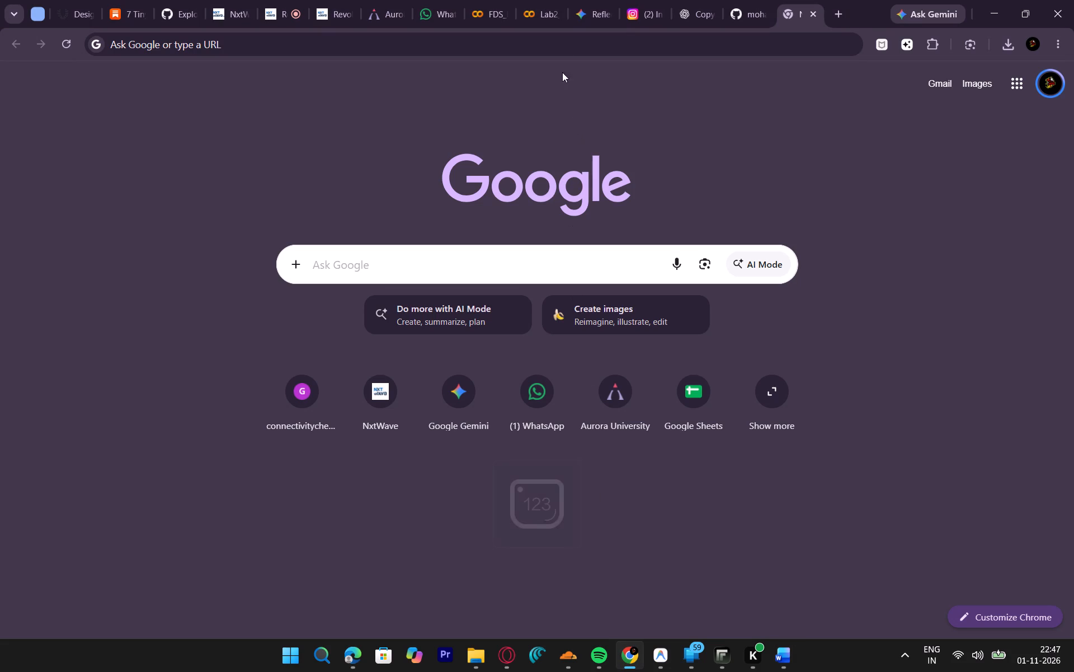
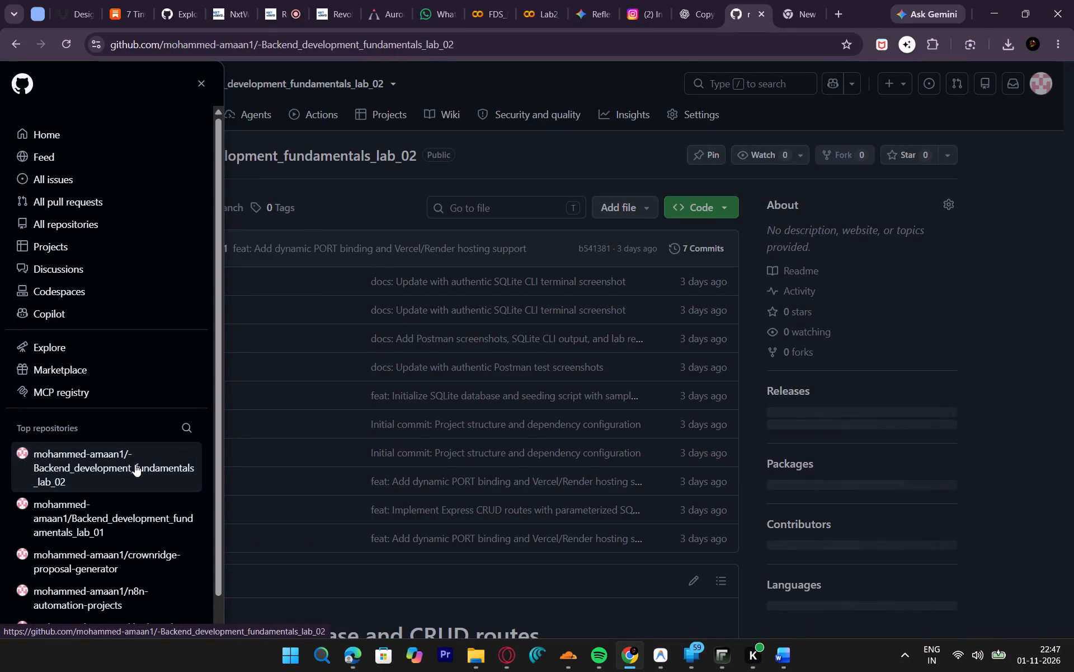
Examine the lab_02 repository's README on GitHub, including its student details, Live Link section, endpoint screenshots and SQLite verification, and reload the page.
click(473, 511)
scroll(473, 511, down, 1)
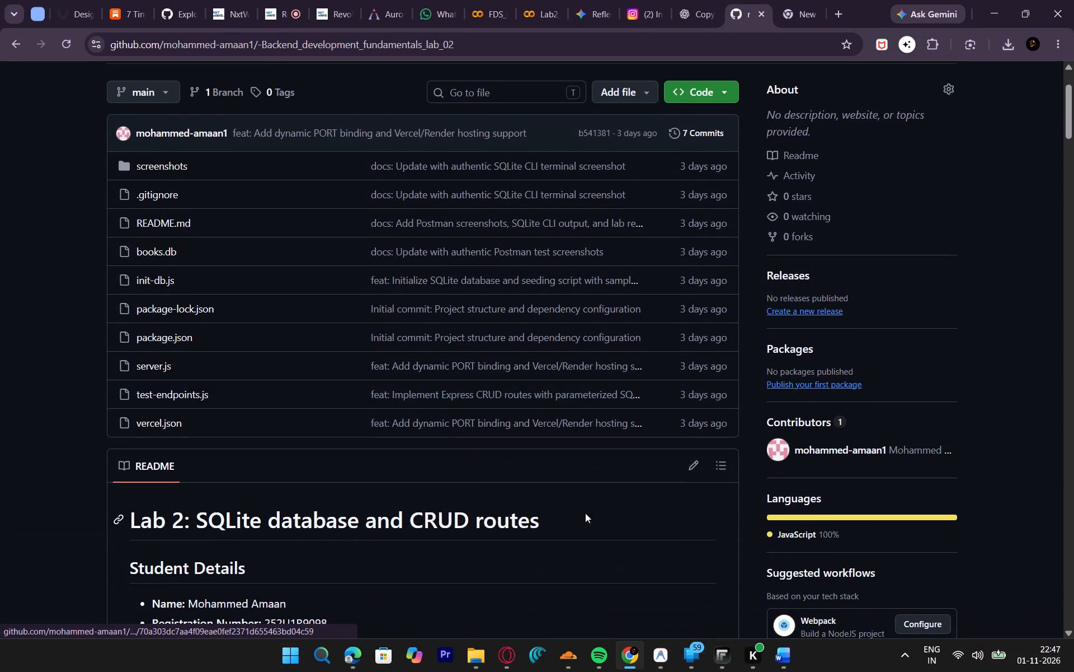
scroll(592, 514, down, 6)
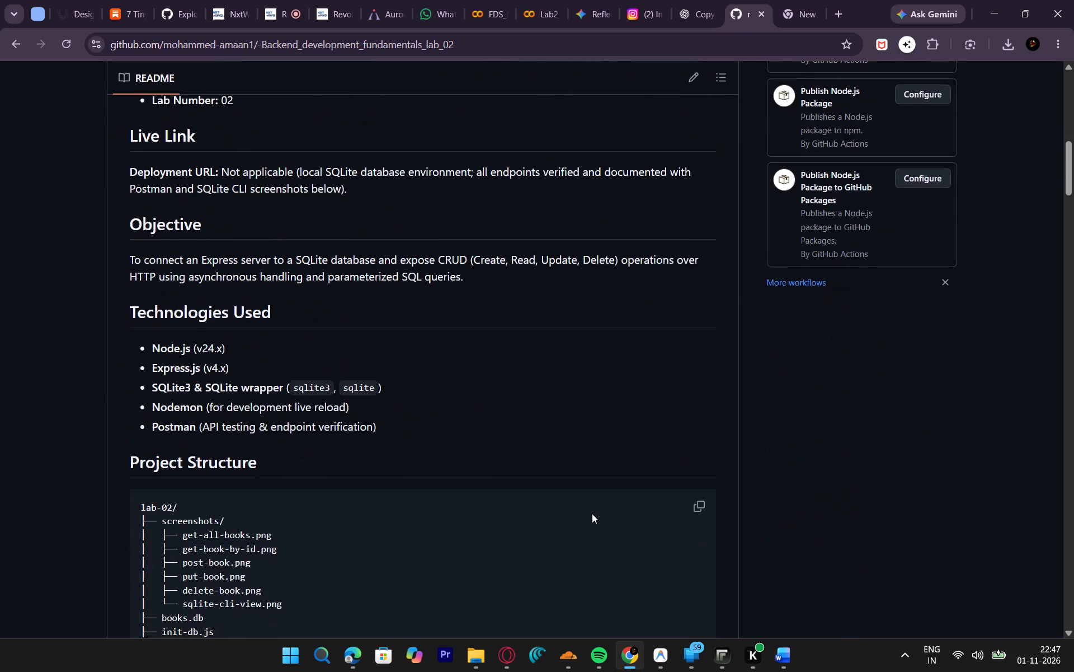
scroll(592, 514, down, 5)
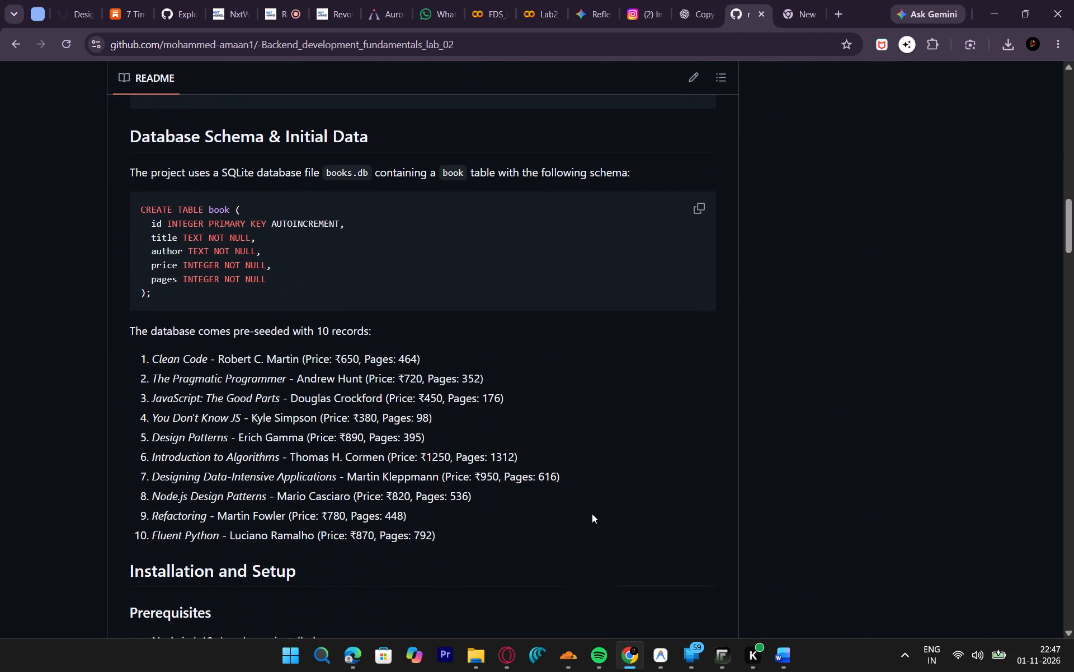
scroll(592, 514, down, 8)
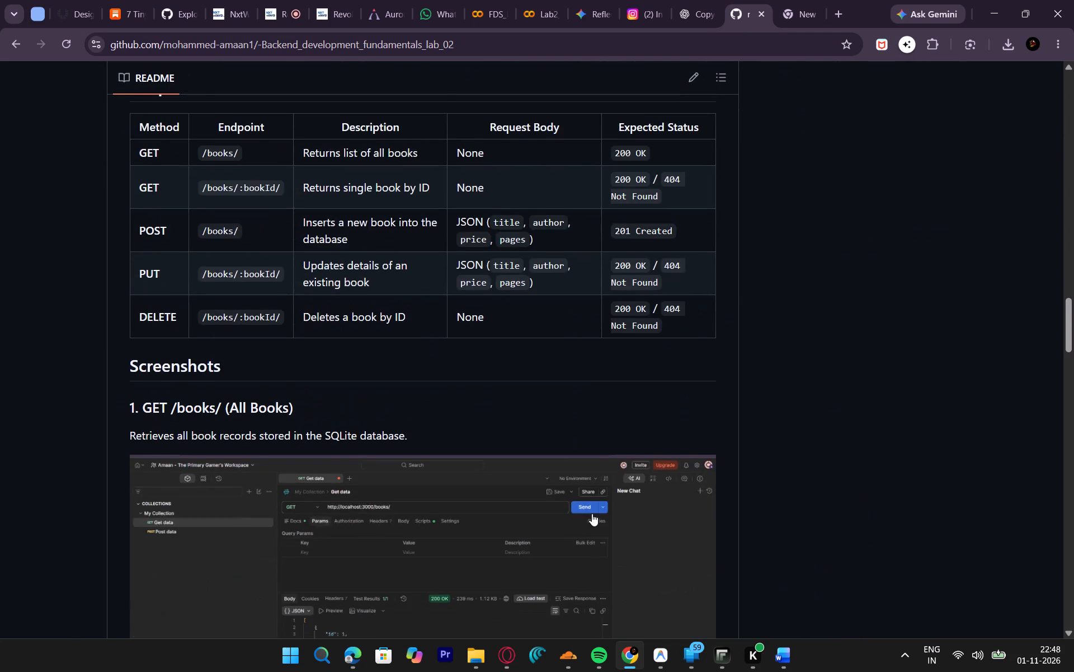
scroll(592, 514, down, 12)
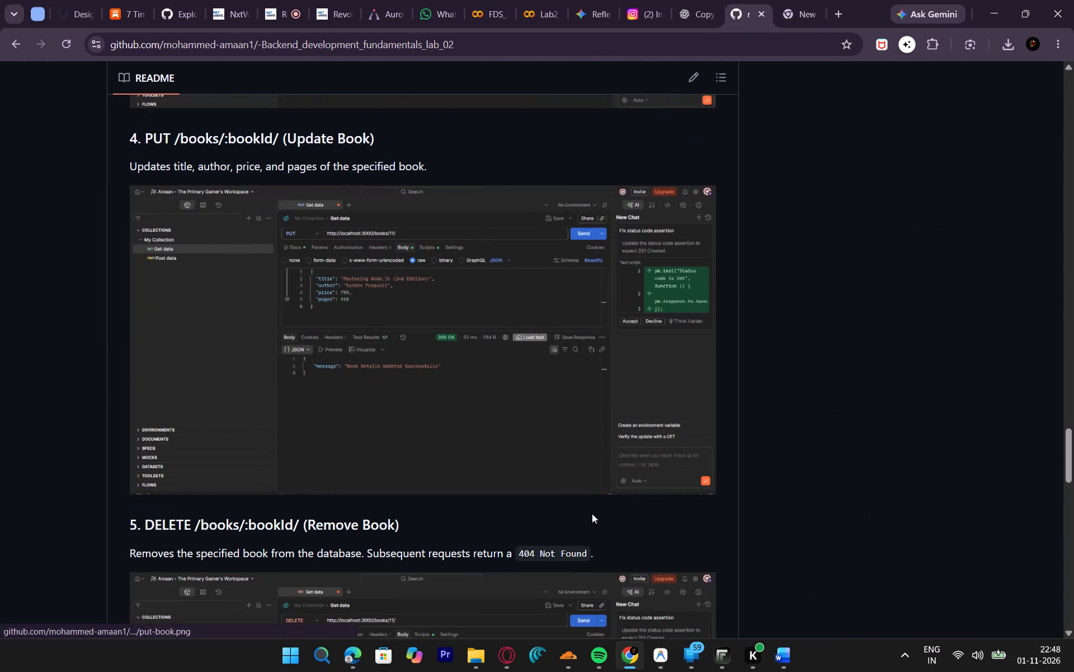
scroll(592, 514, down, 8)
scroll(592, 514, up, 3)
scroll(592, 514, down, 5)
scroll(348, 202, up, 2)
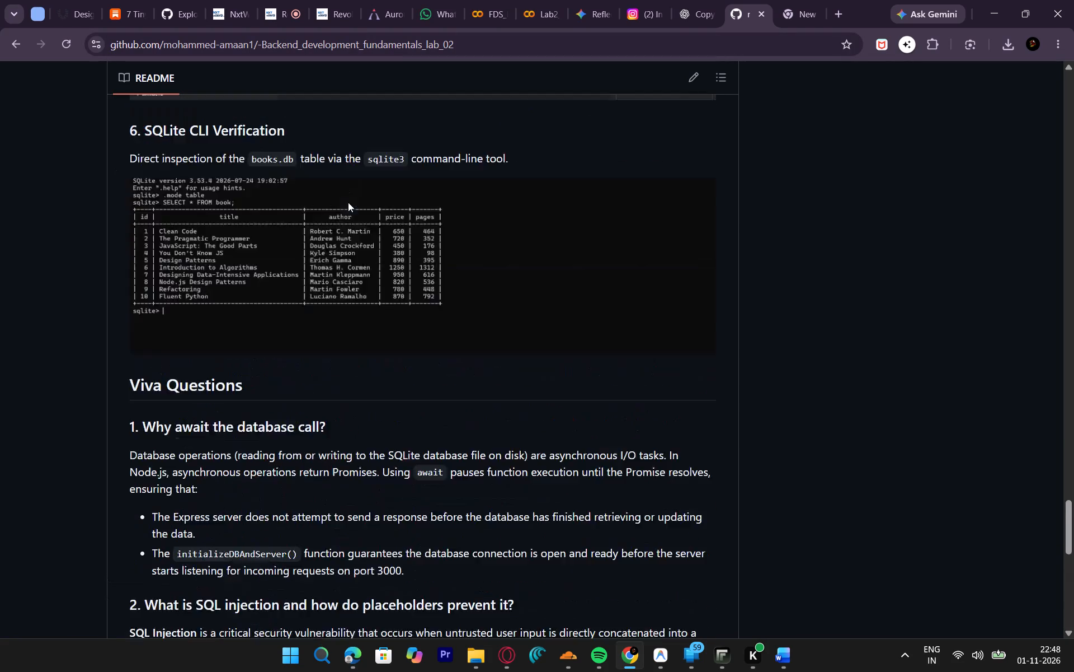
scroll(348, 202, up, 12)
scroll(348, 202, down, 1)
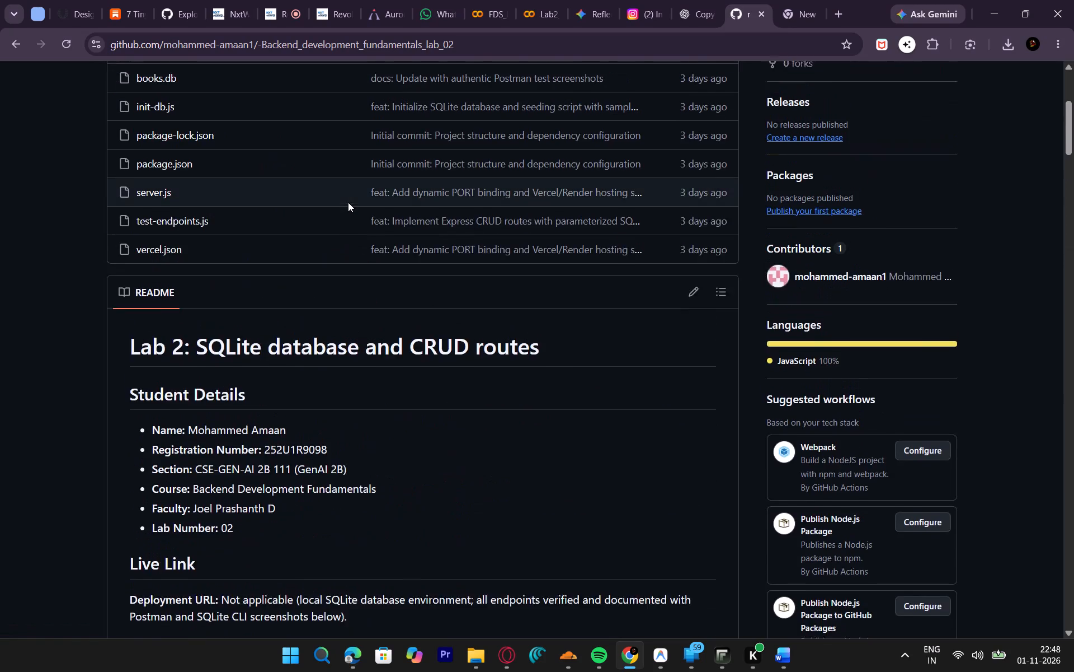
scroll(348, 202, down, 9)
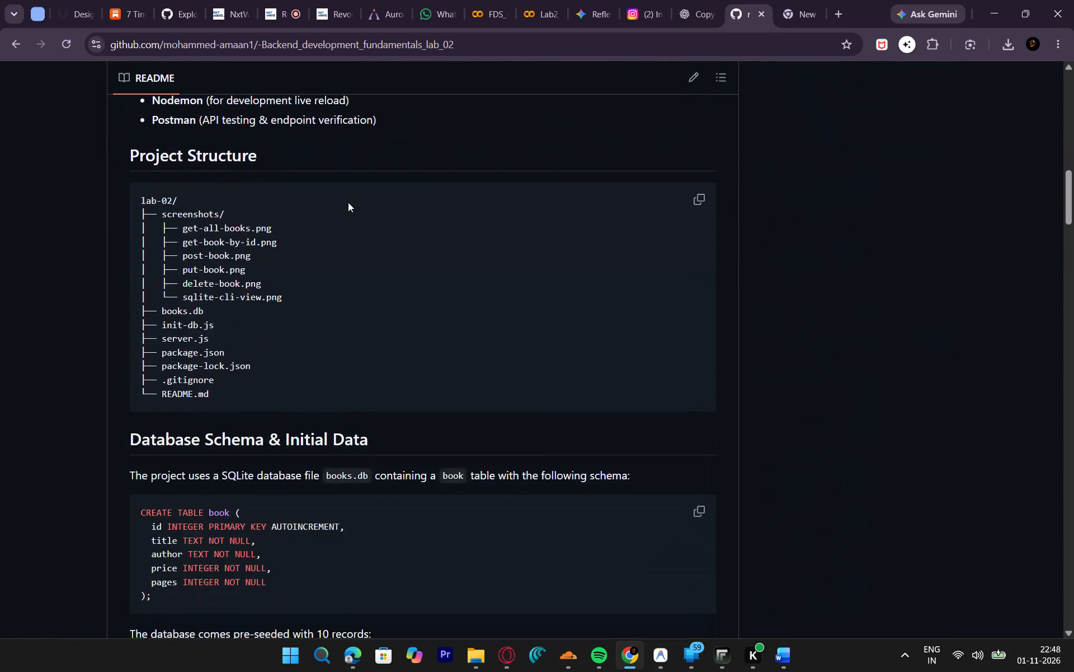
scroll(348, 202, down, 4)
scroll(348, 202, up, 4)
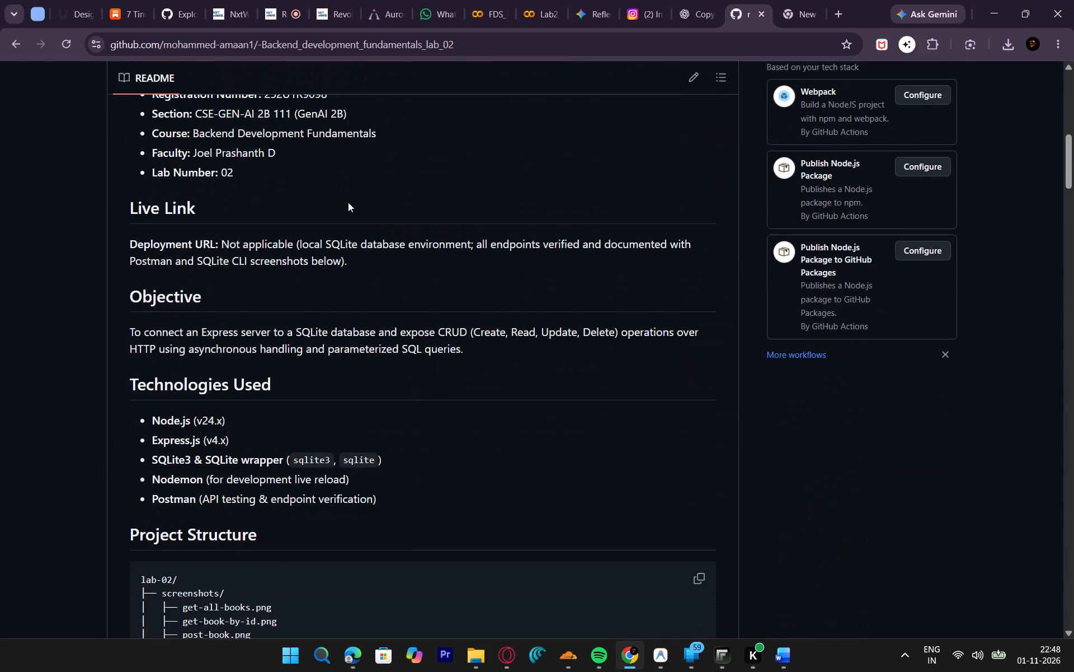
scroll(348, 202, up, 4)
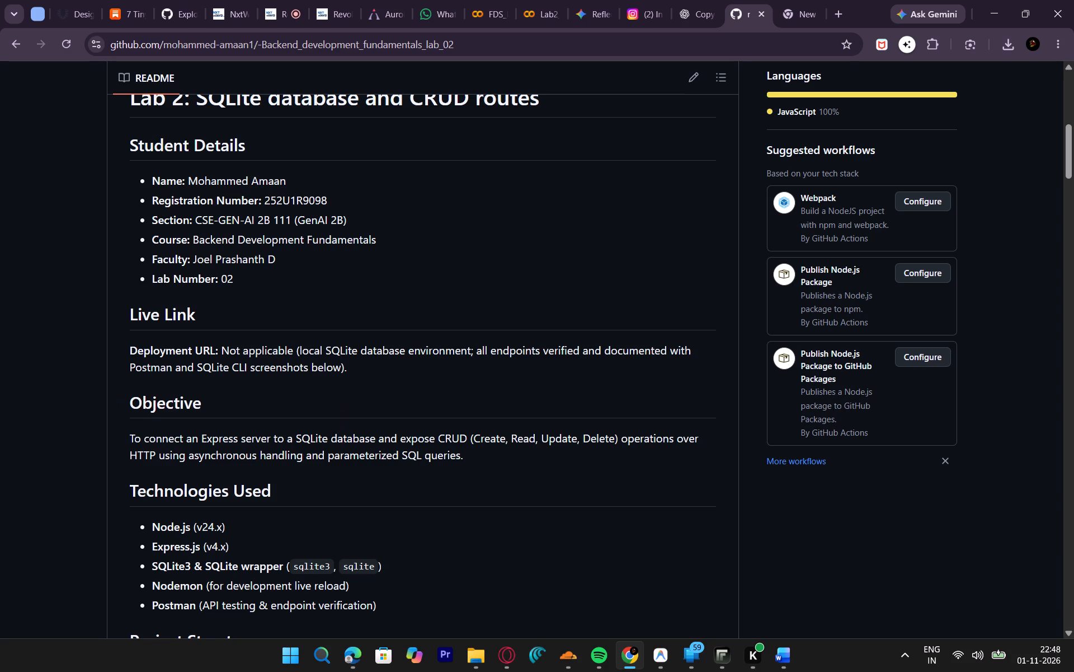
scroll(328, 449, up, 2)
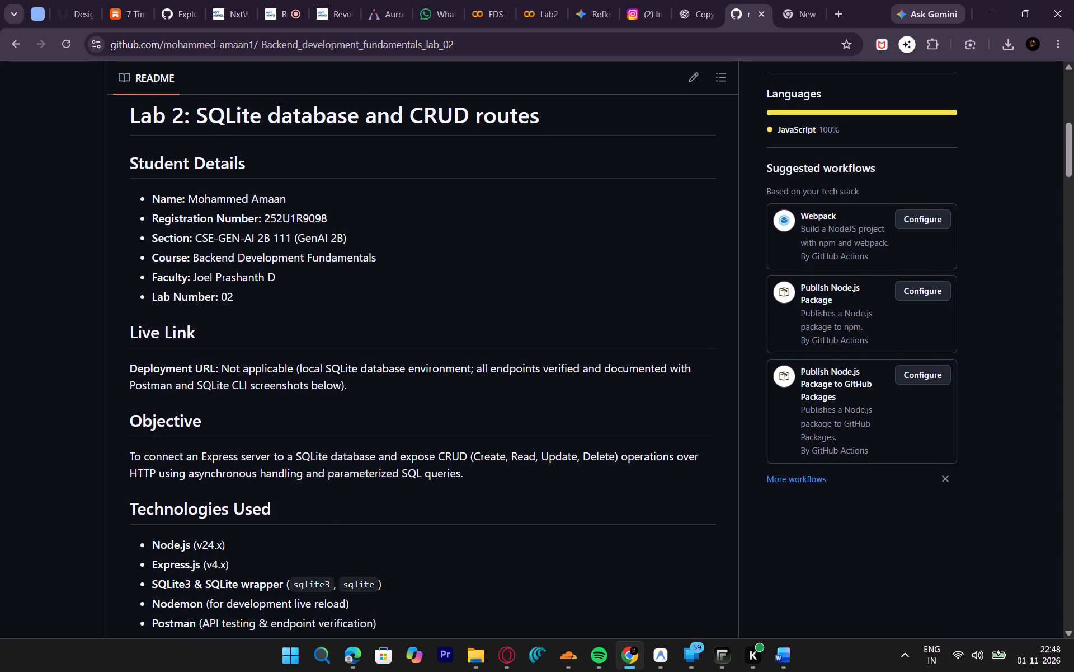
scroll(328, 449, up, 1)
click(74, 45)
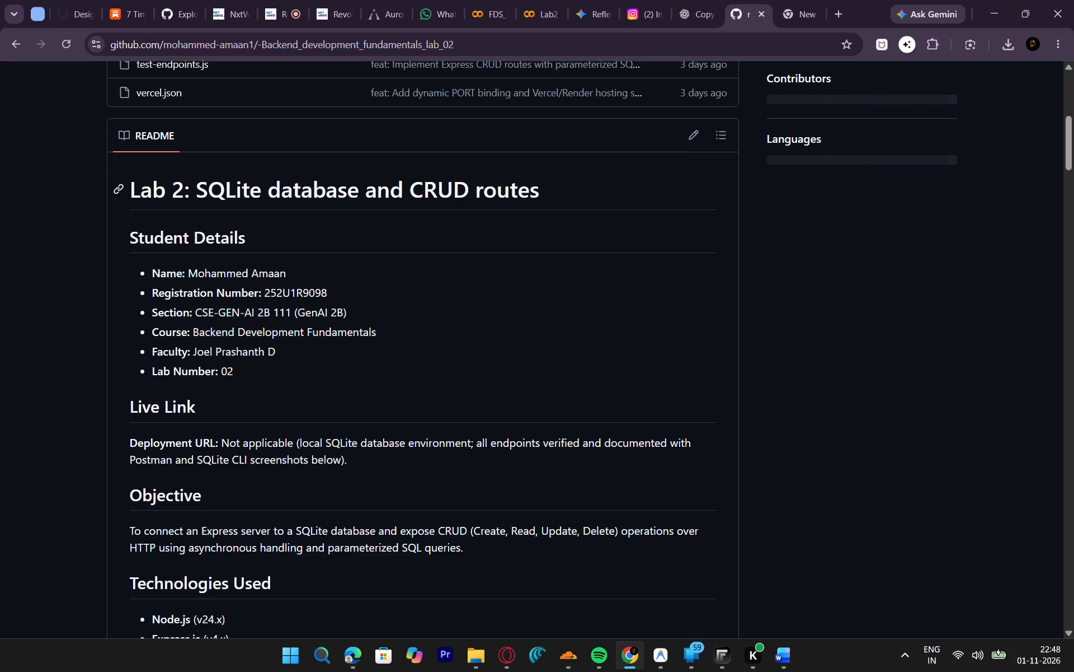
scroll(227, 284, up, 1)
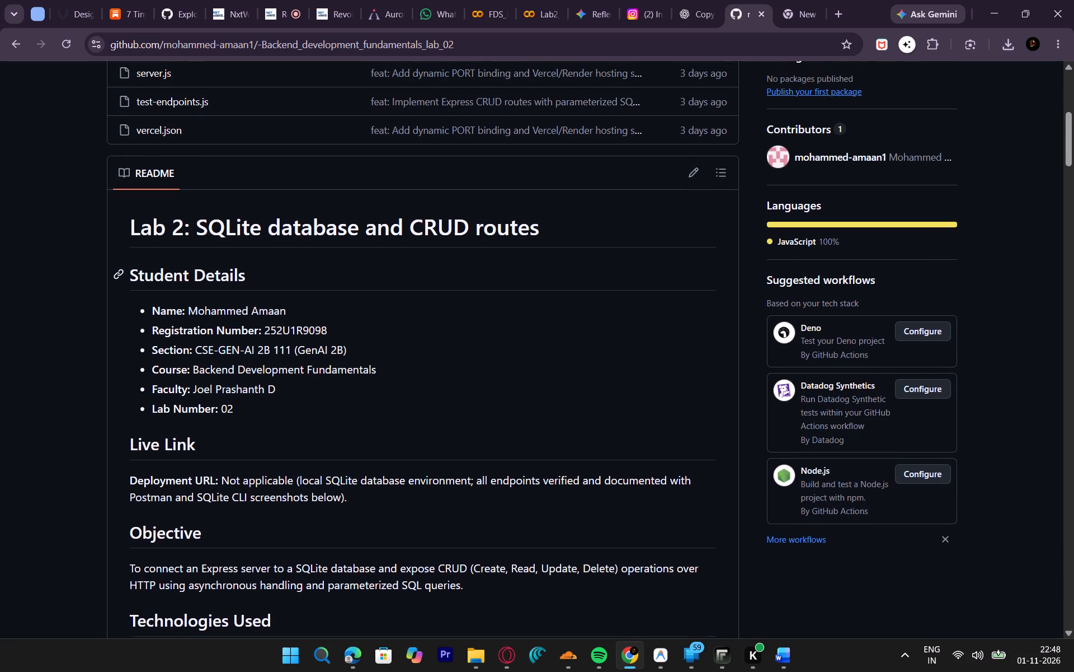
scroll(227, 284, up, 1)
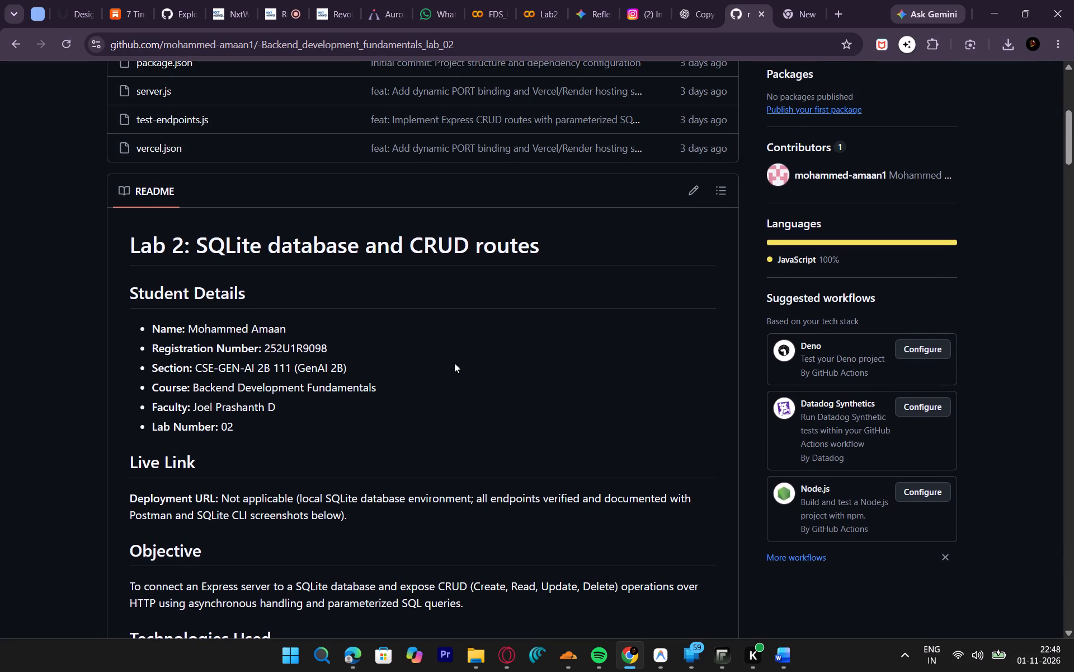
Search Google for render in the empty new tab.
click(785, 0)
click(669, 40)
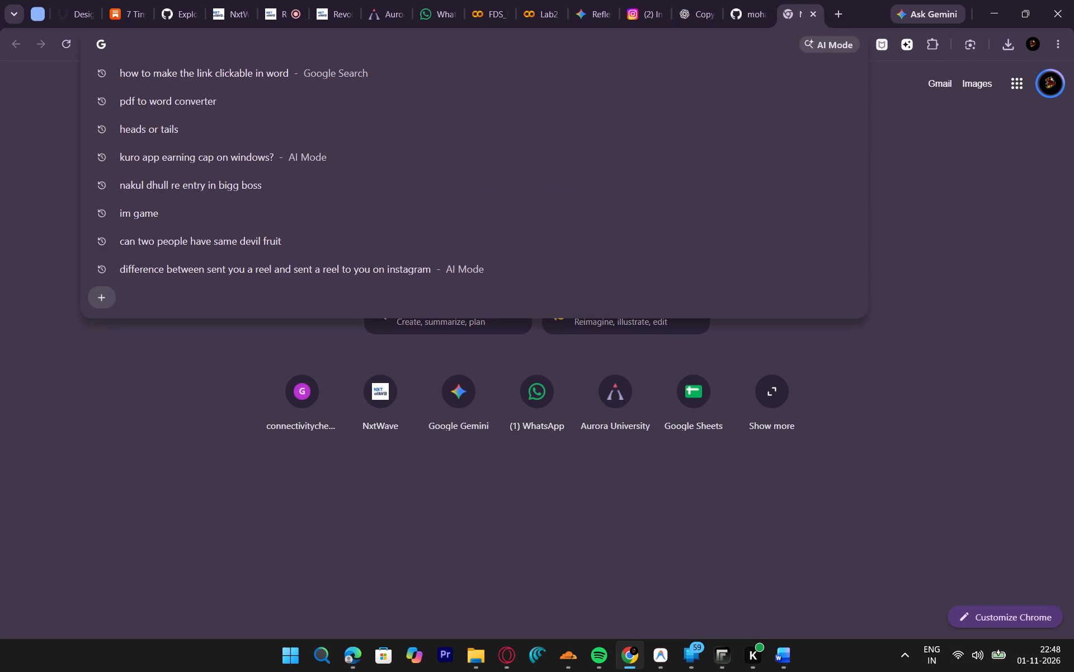
text(ren)
key(Return)
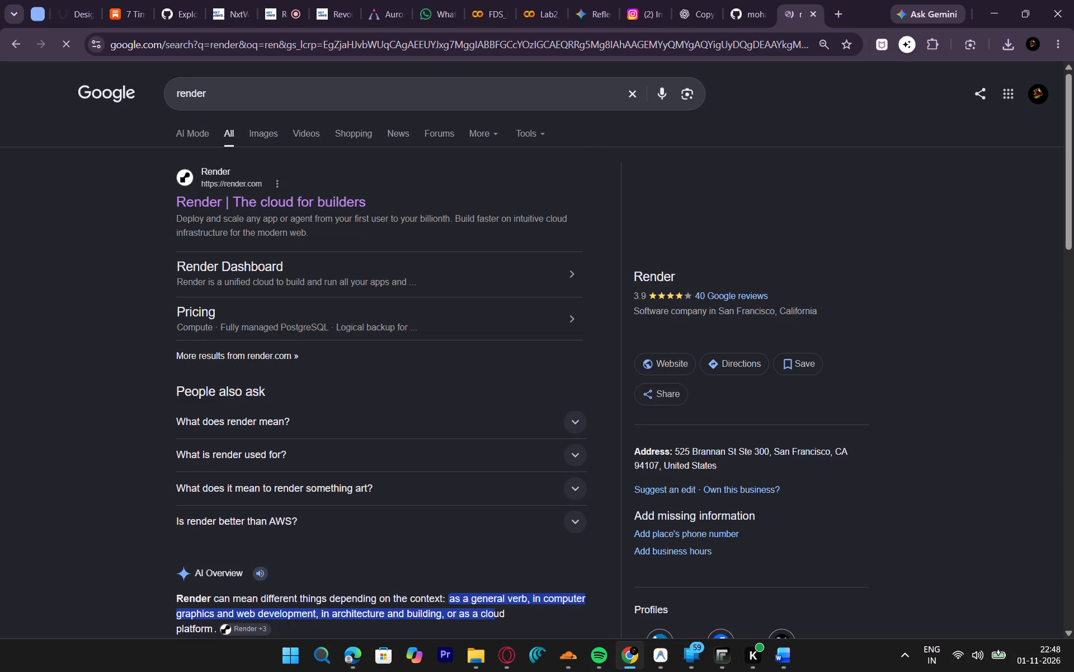
click(496, 62)
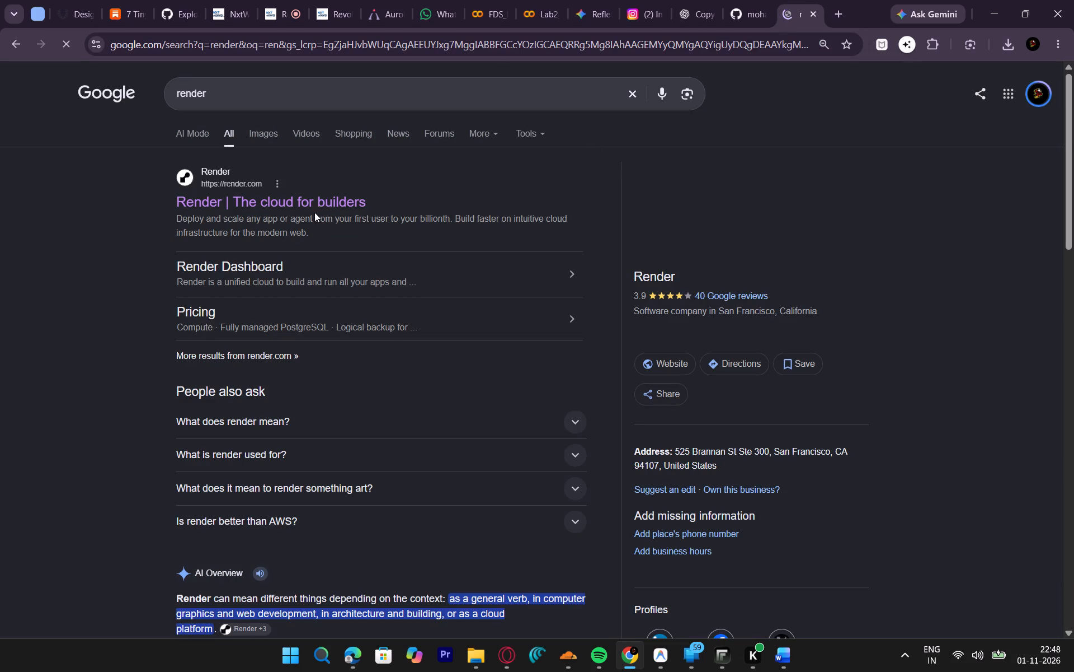
Go to the Render changelog page at render.com/changelog and open the Render dashboard from there.
click(420, 47)
text(re)
key(Down)
key(Down)
key(Down)
key(Down)
key(Down)
key(Down)
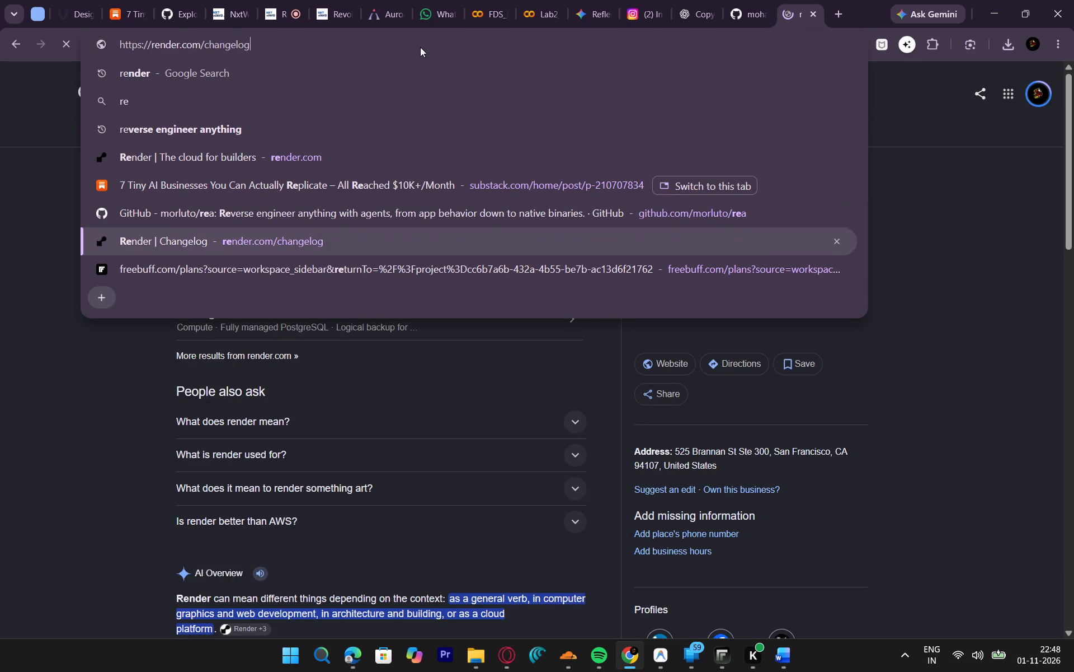
key(Down)
key(Up)
key(Return)
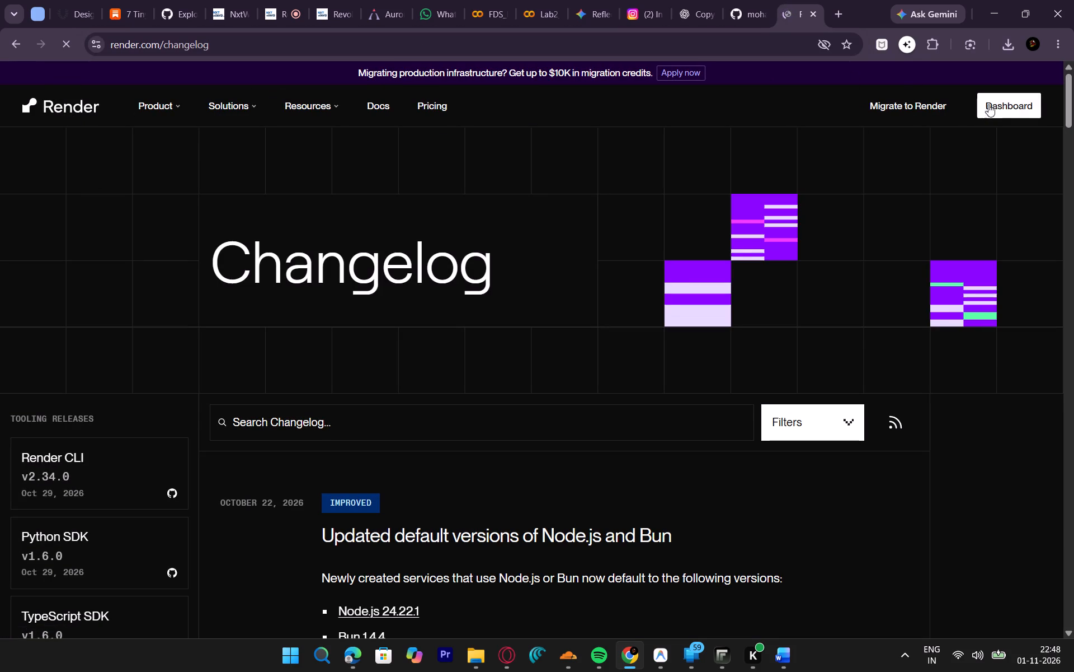
click(990, 106)
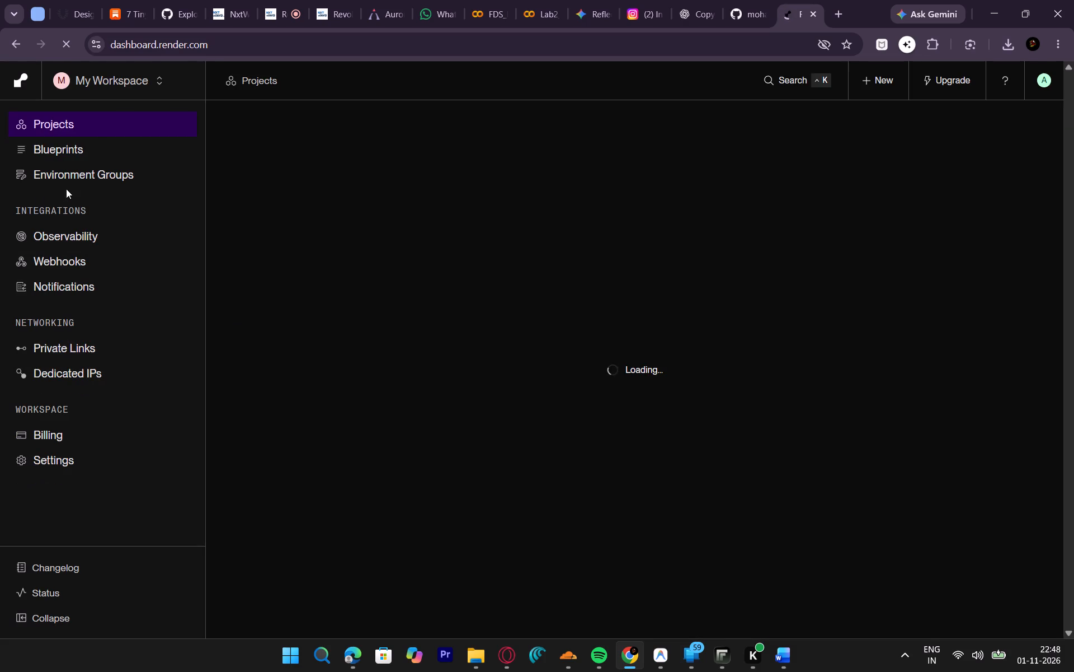
scroll(296, 368, down, 1)
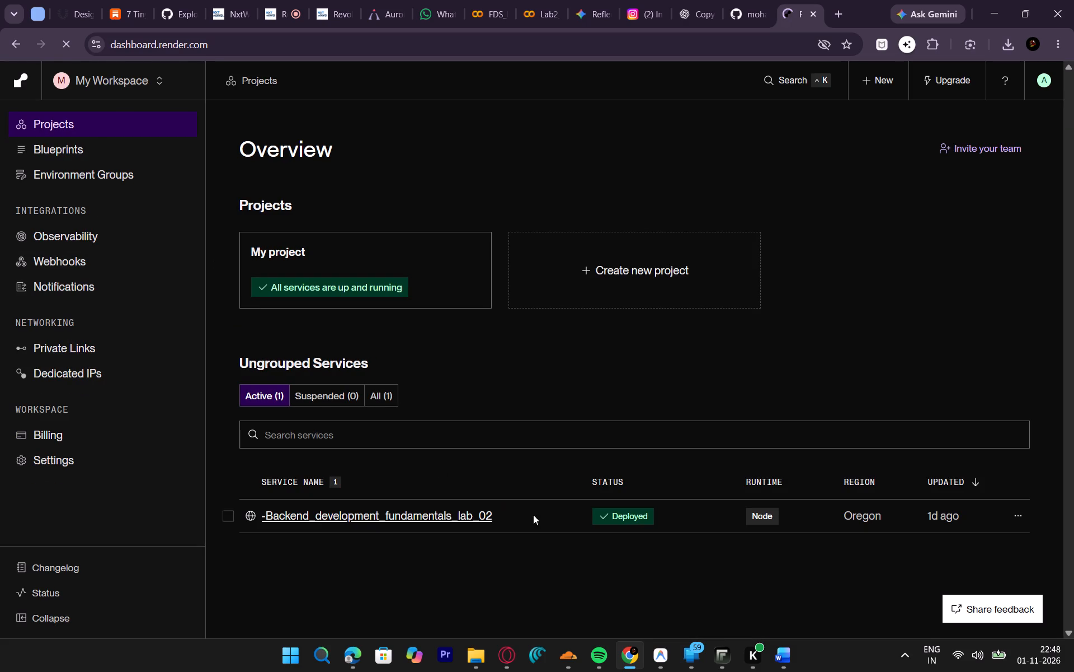
Open the live site of the -Backend_development_fundamentals_lab_02 web service and copy its onrender.com address.
click(458, 520)
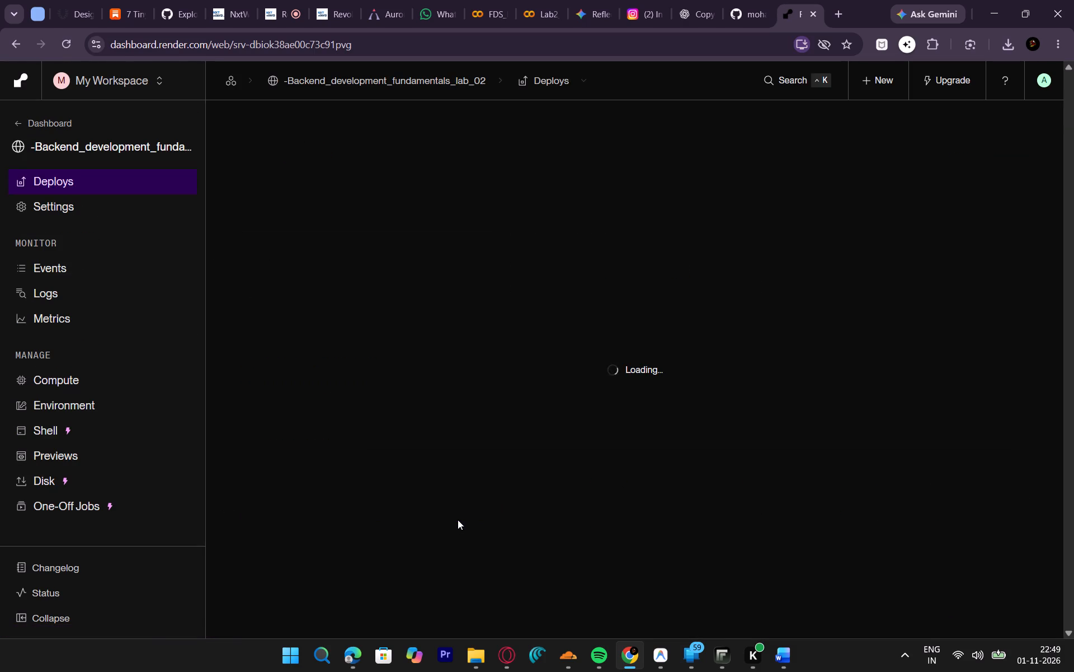
click(469, 455)
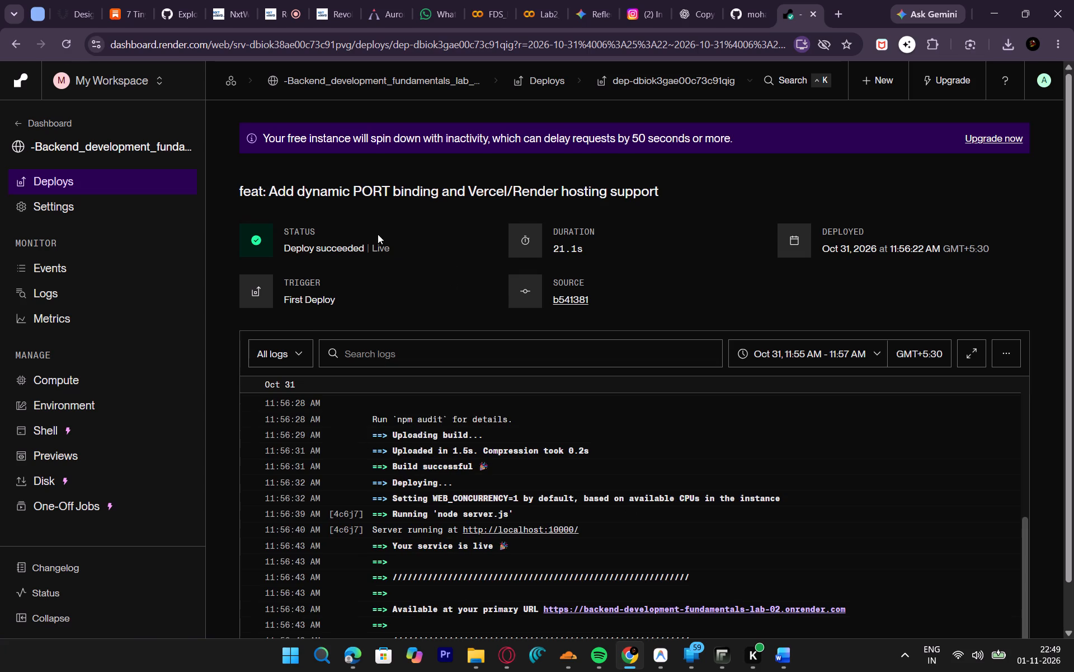
click(360, 77)
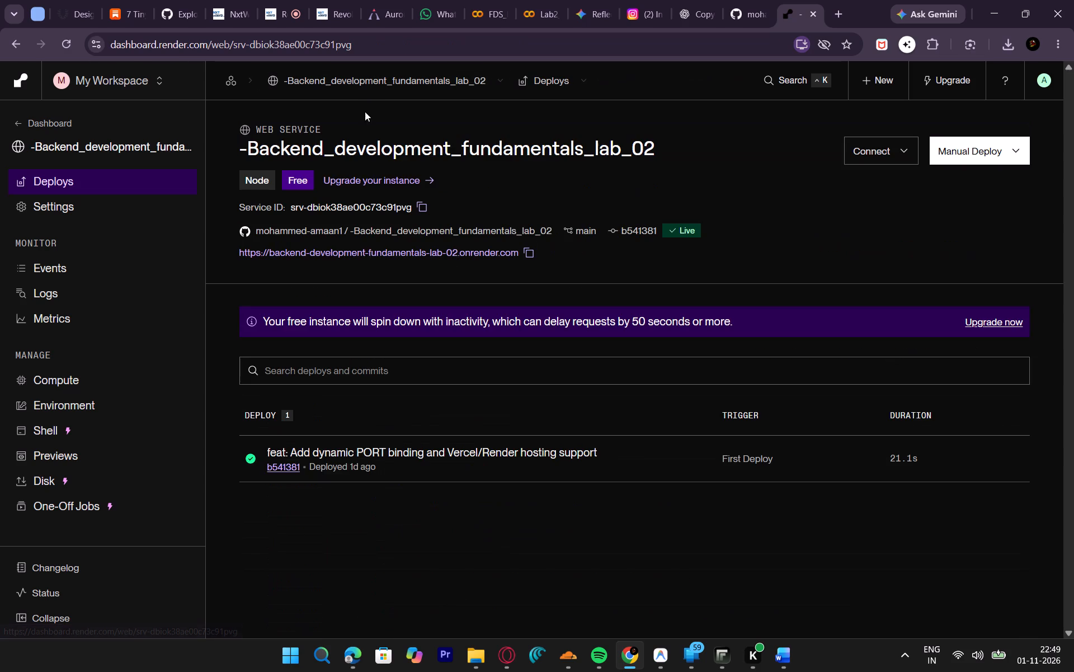
click(400, 256)
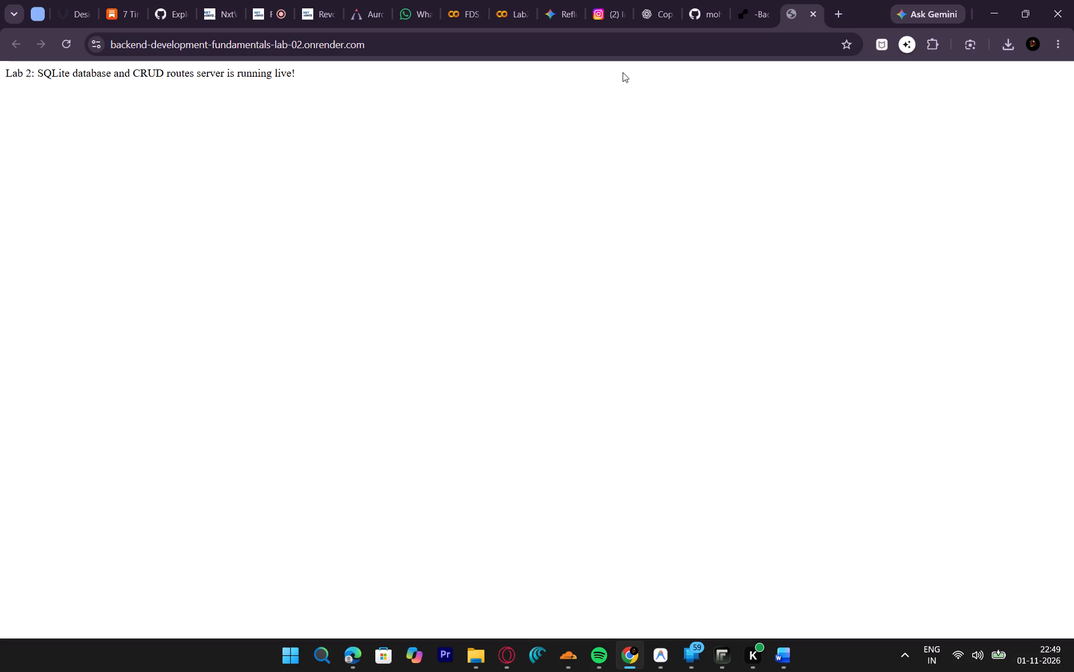
click(504, 34)
key(ctrl+c)
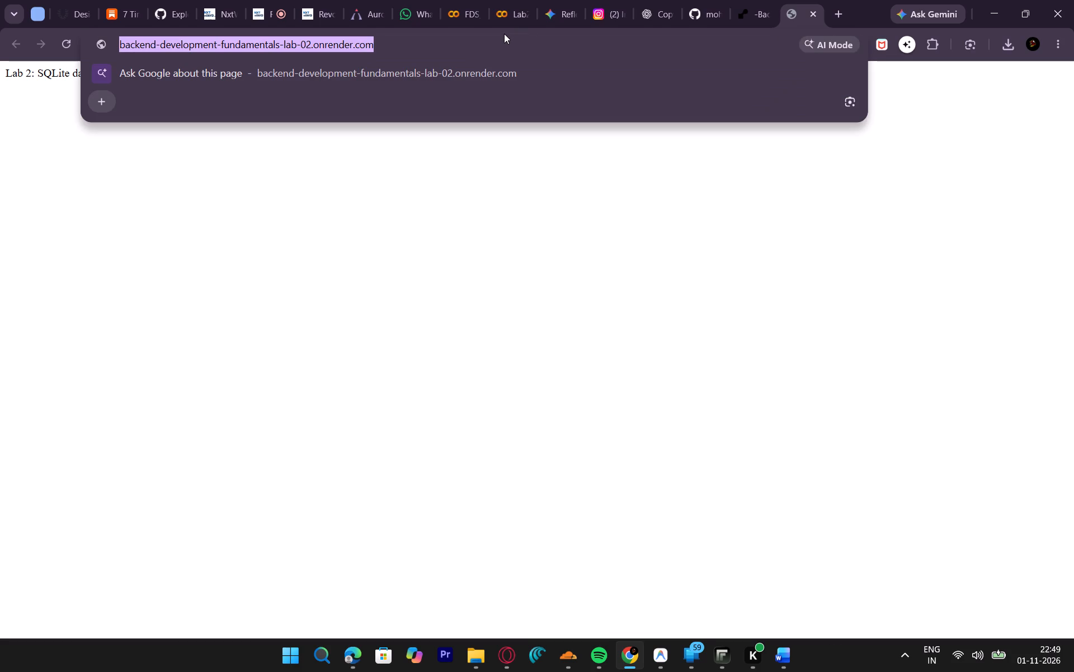
Open the lab_02 repository's README.md for editing on GitHub and paste the copied deployment address over the selected Deployment URL line under Live Link.
click(687, 0)
scroll(283, 171, up, 5)
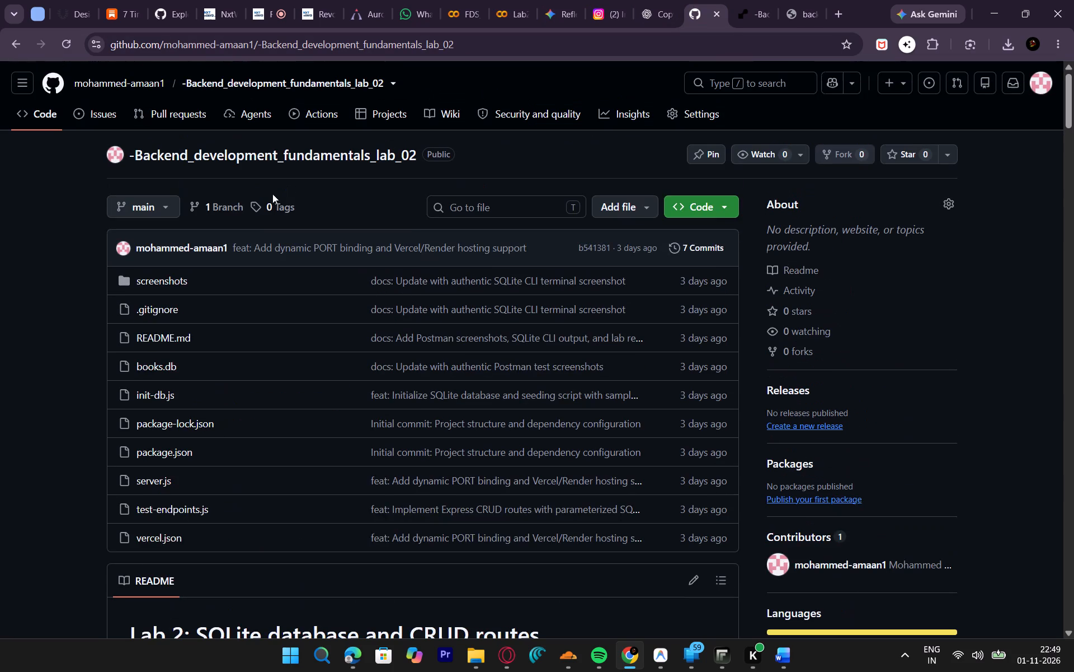
scroll(334, 278, down, 3)
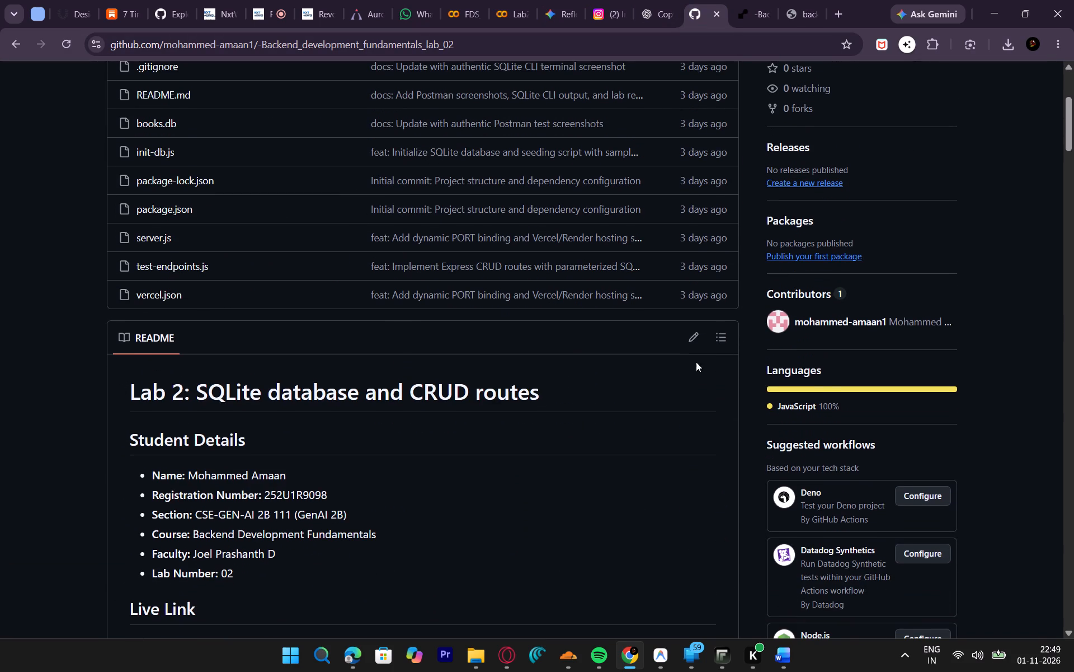
click(696, 338)
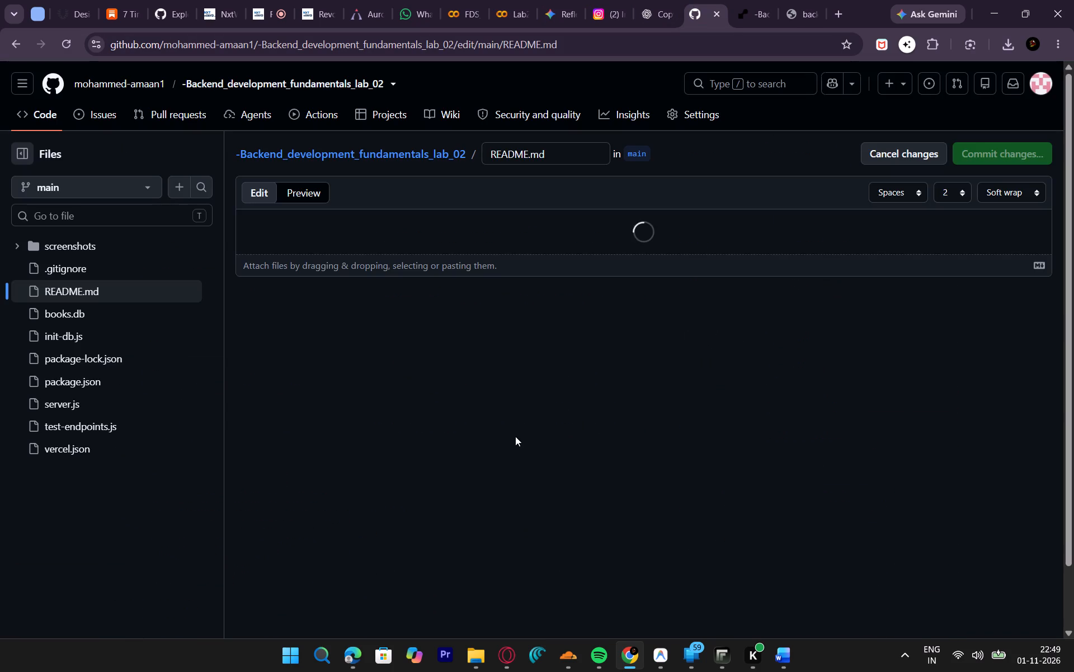
scroll(500, 435, up, 1)
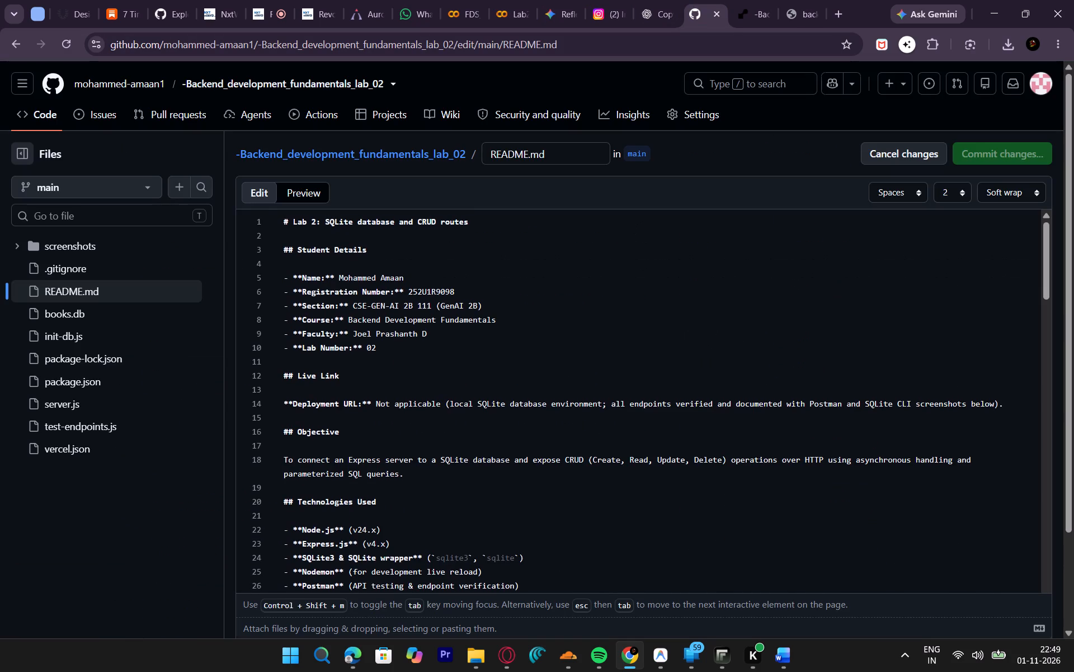
drag(281, 402, 985, 419)
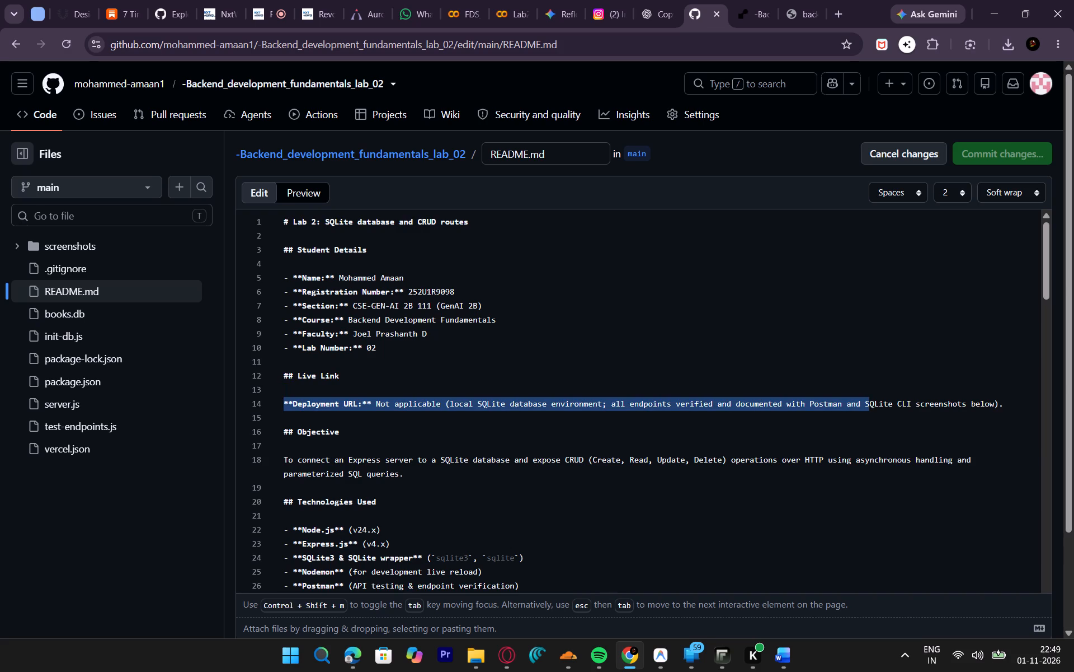
drag(985, 419, 992, 417)
key(ctrl+v)
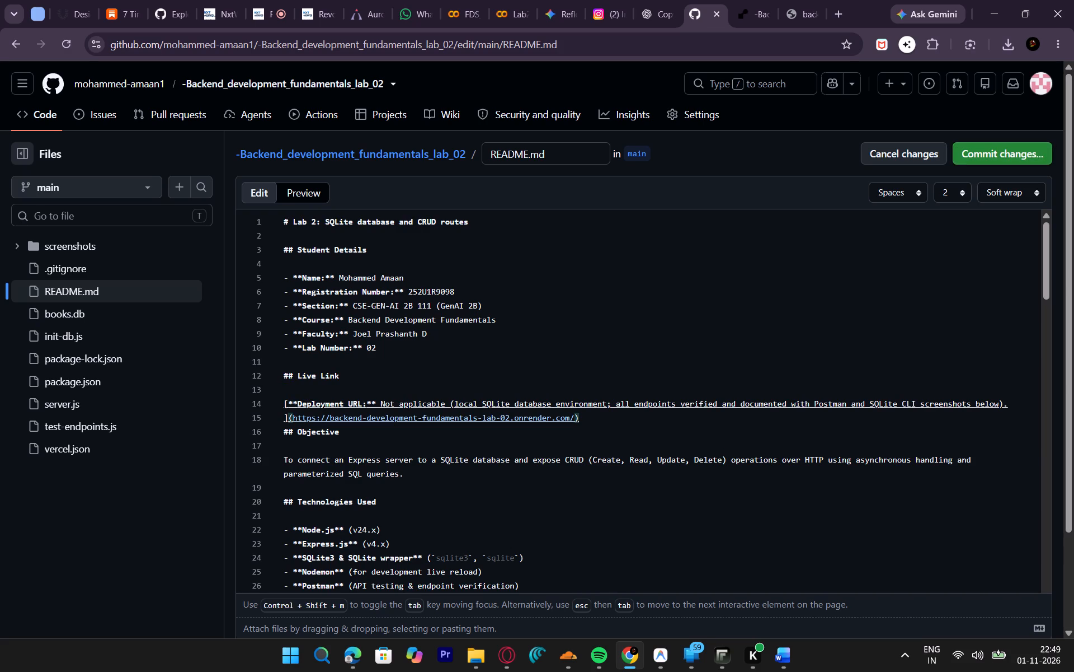
drag(1016, 399, 566, 385)
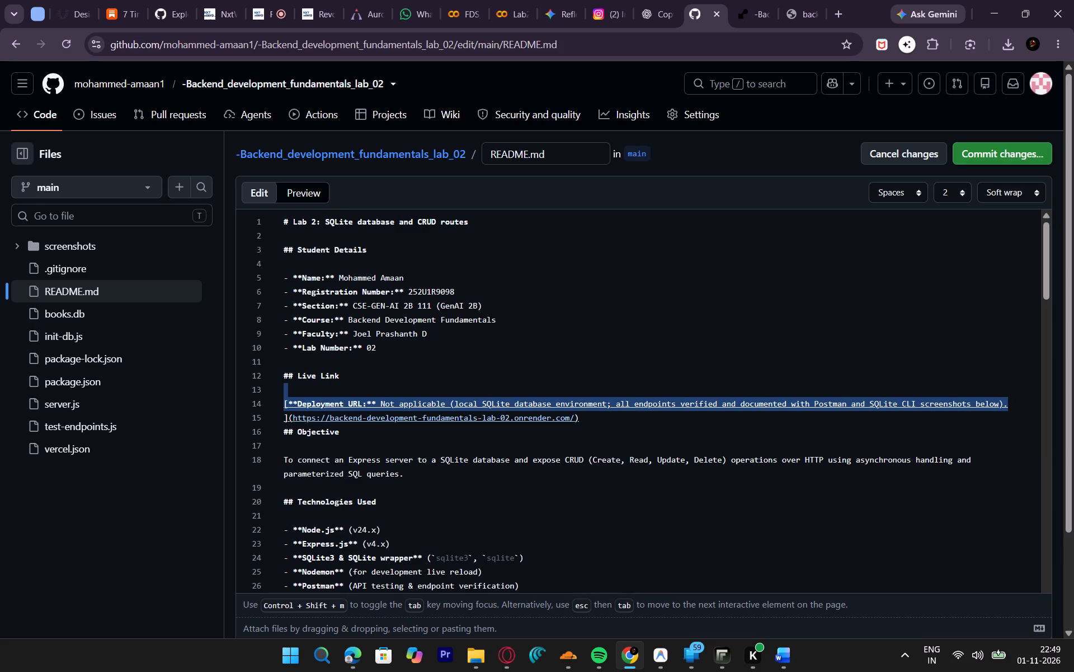
key(BackSpace)
key(Down)
key(Right)
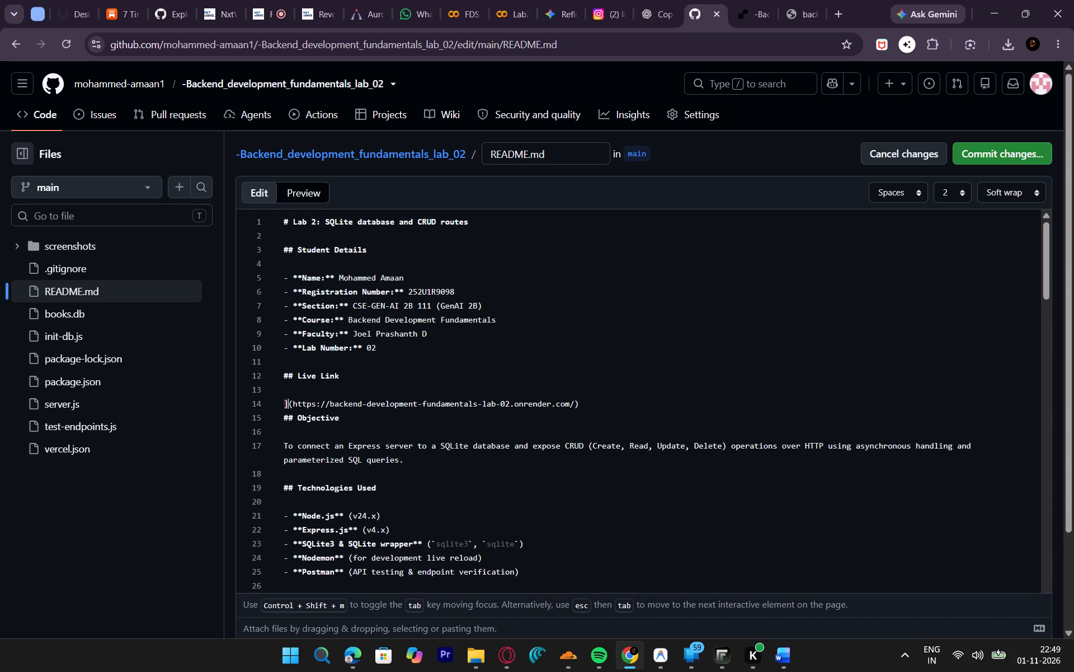
key(BackSpace)
key(Right)
key(BackSpace)
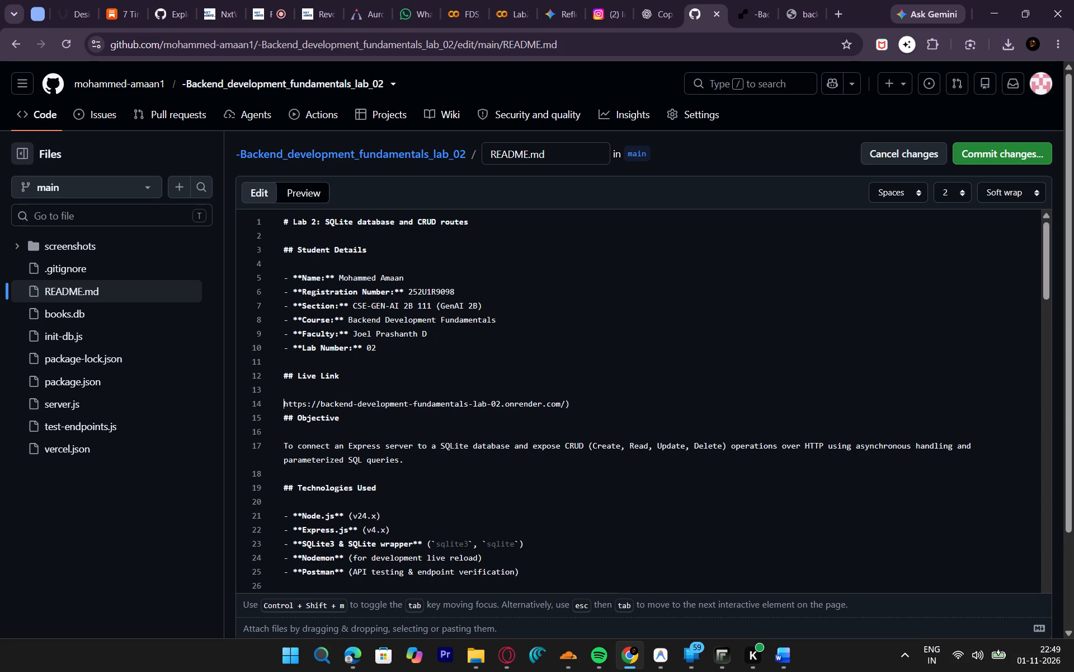
click(580, 413)
click(576, 405)
key(BackSpace)
Commit the README.md edit to the main branch and reload the page to review the rendered Live Link section.
click(970, 156)
click(671, 507)
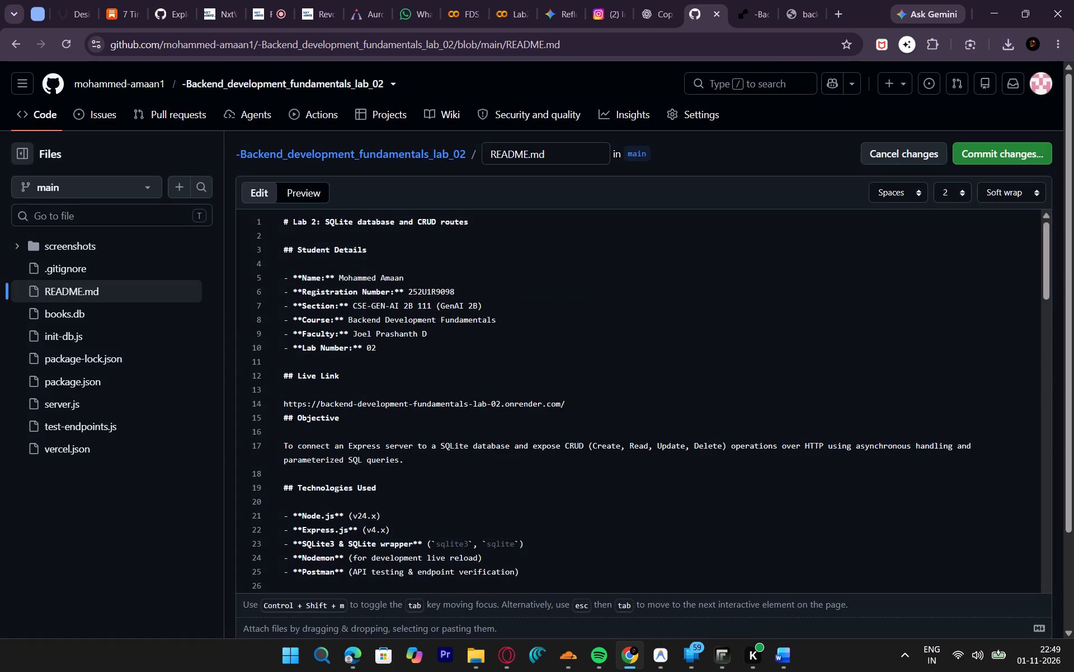
scroll(691, 482, down, 1)
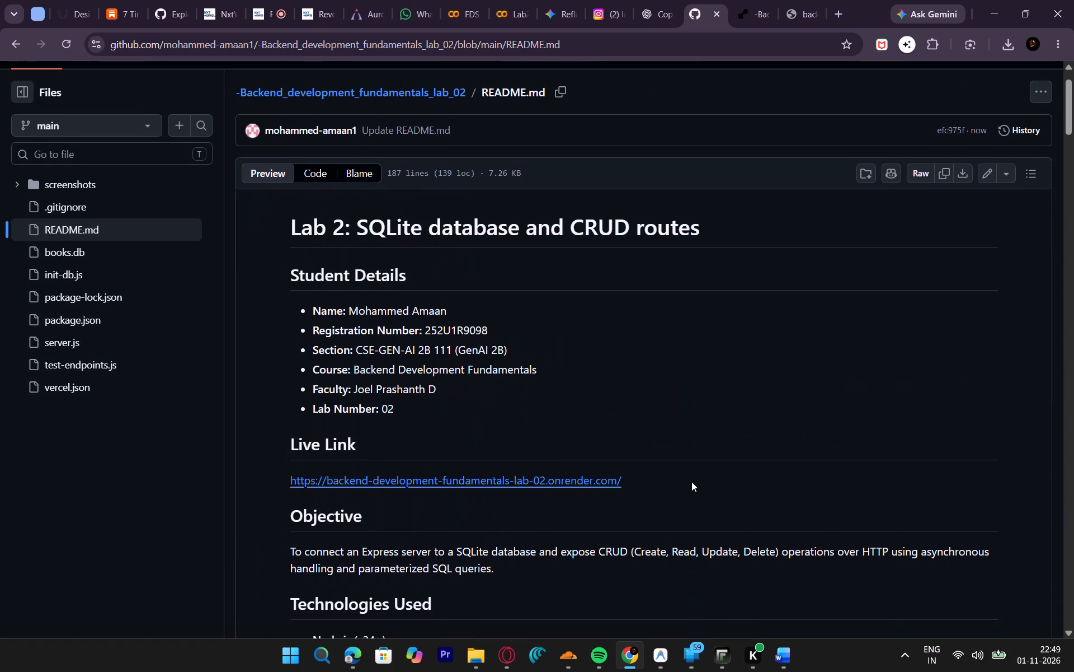
scroll(655, 457, down, 1)
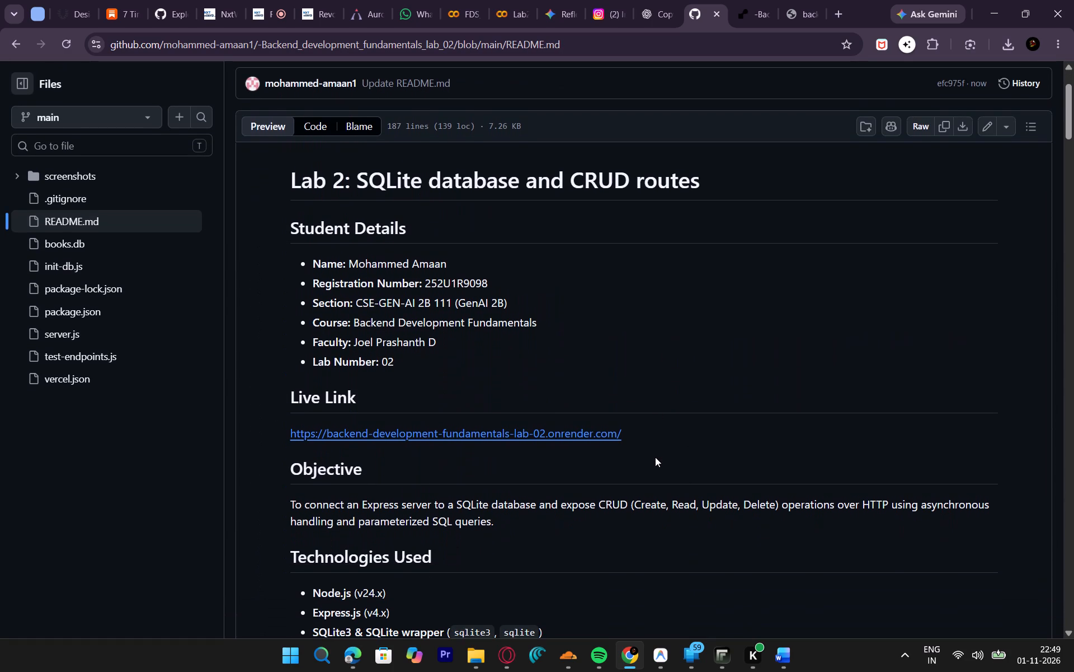
scroll(515, 479, up, 3)
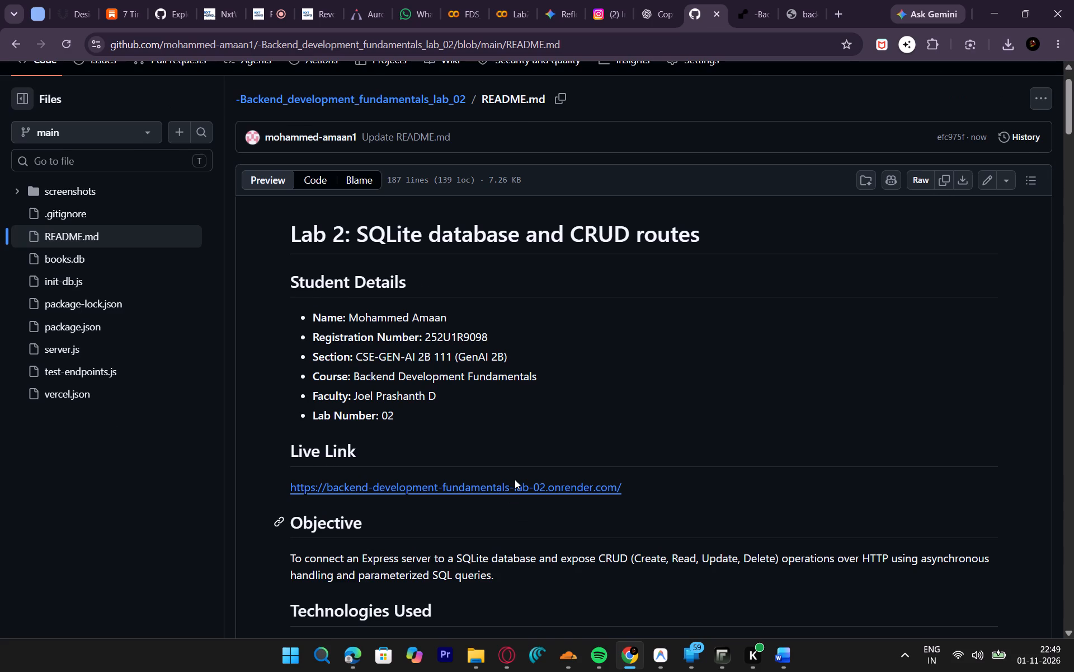
click(77, 44)
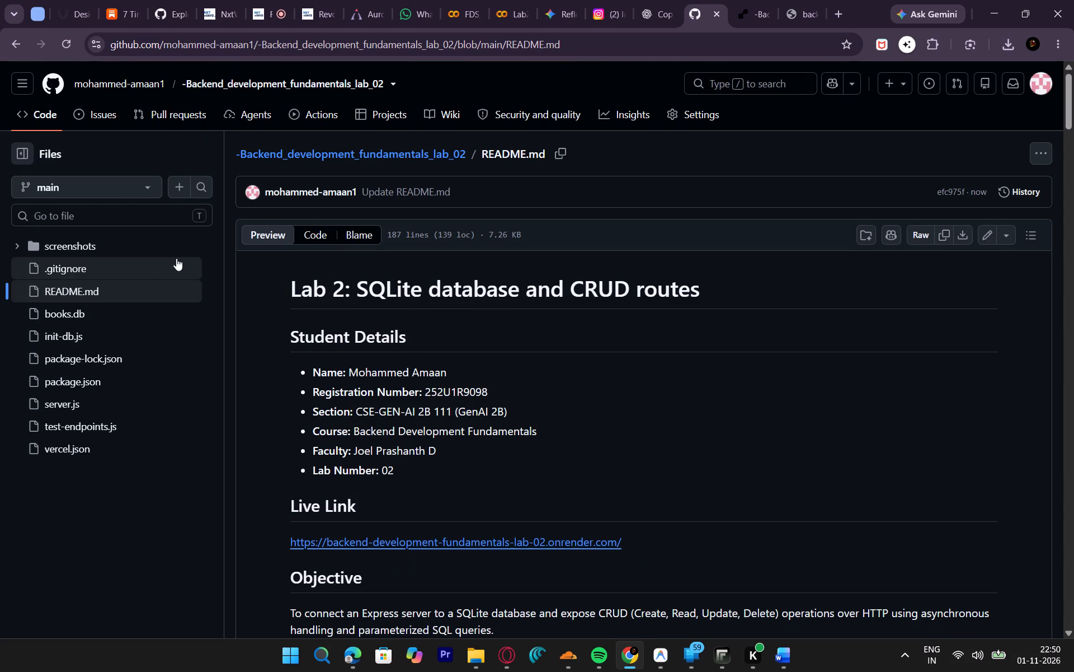
Open the main page of the -Backend_development_fundamentals_lab_02 repository and review the README's Live Link section there.
click(80, 90)
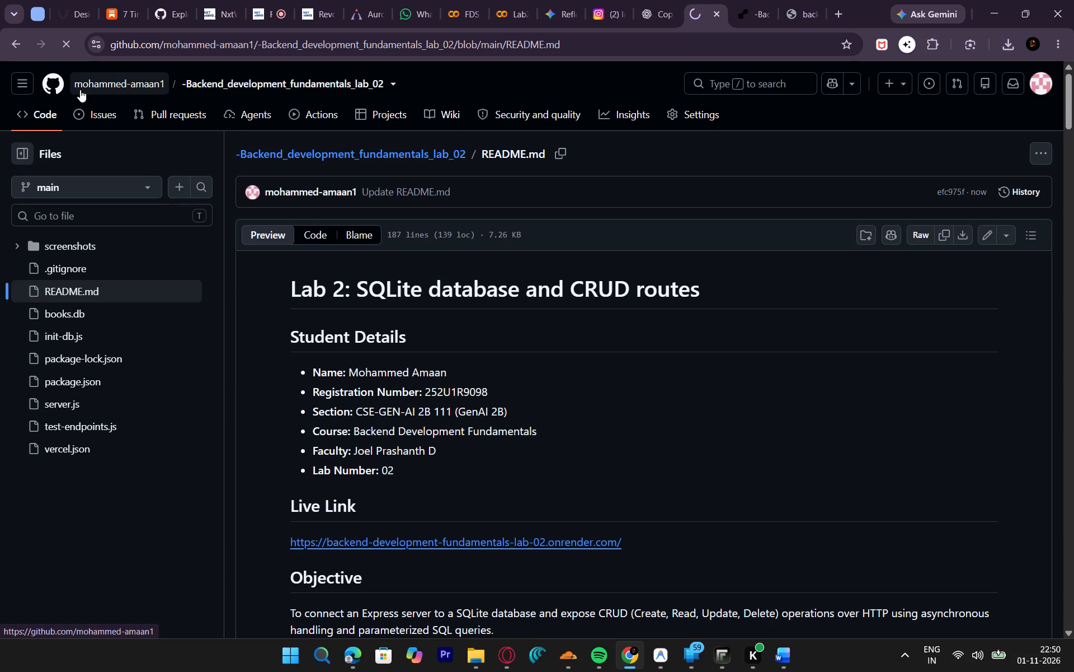
click(25, 80)
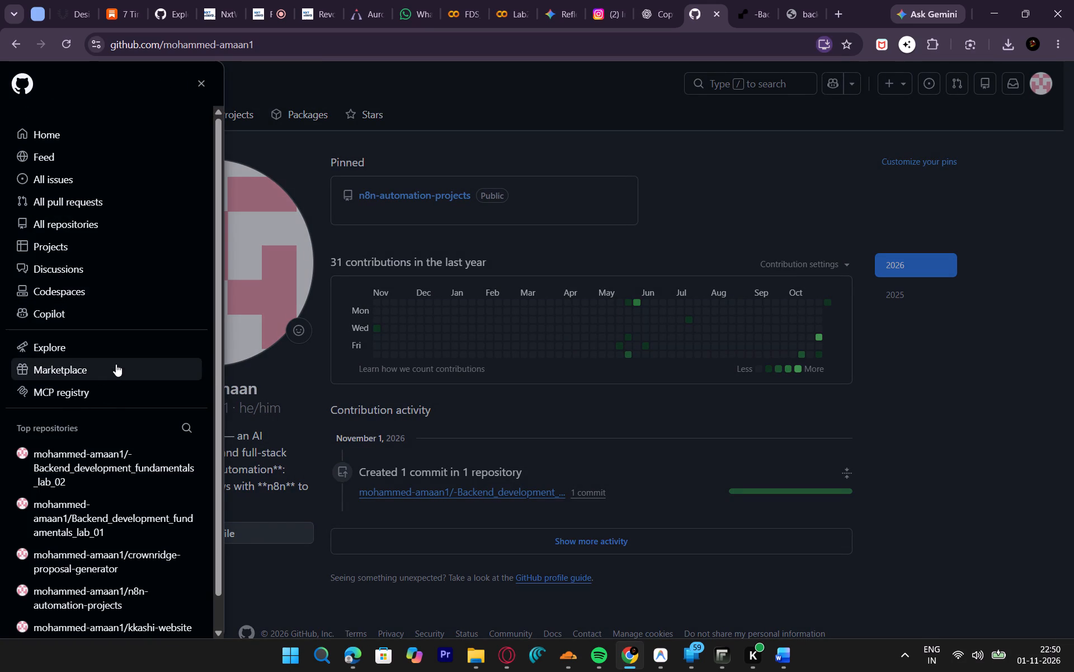
click(83, 474)
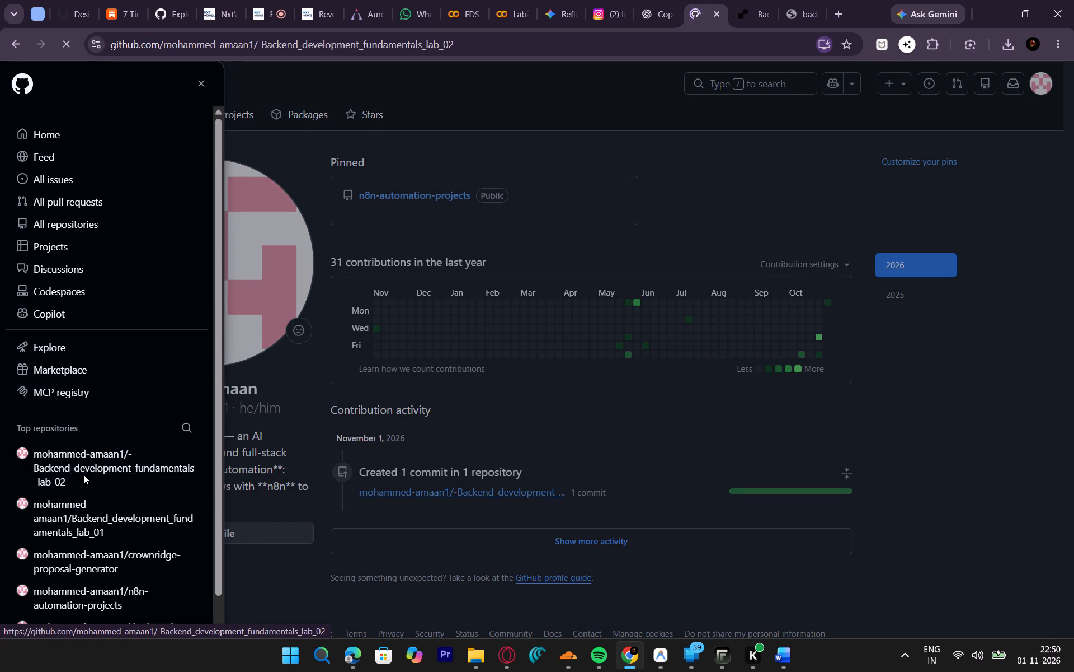
scroll(83, 474, down, 3)
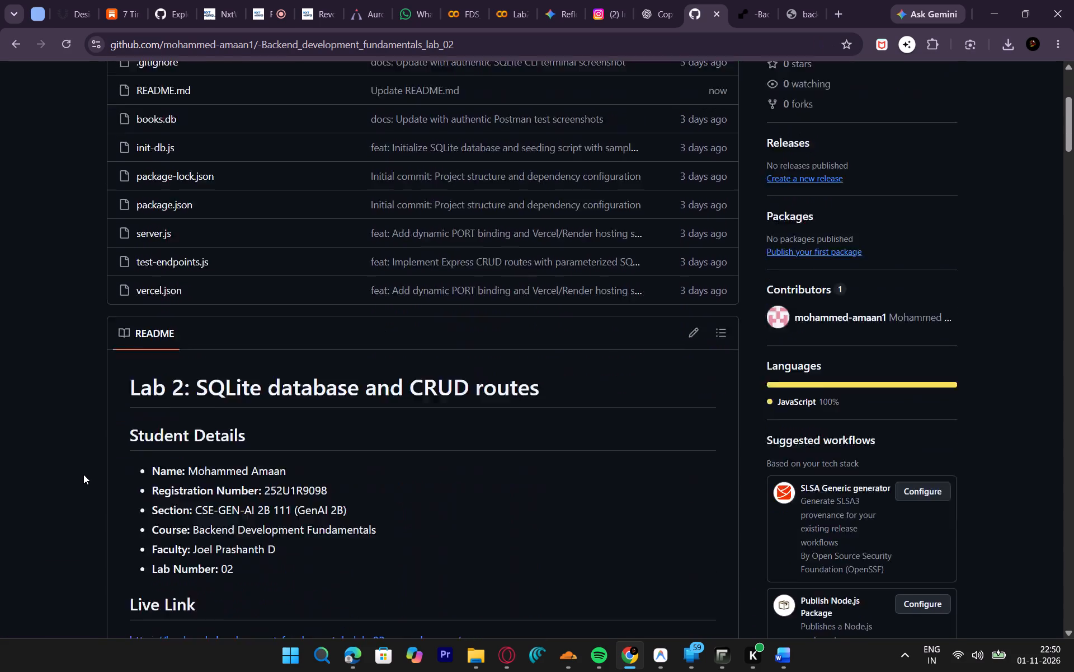
scroll(83, 474, down, 2)
scroll(204, 494, down, 1)
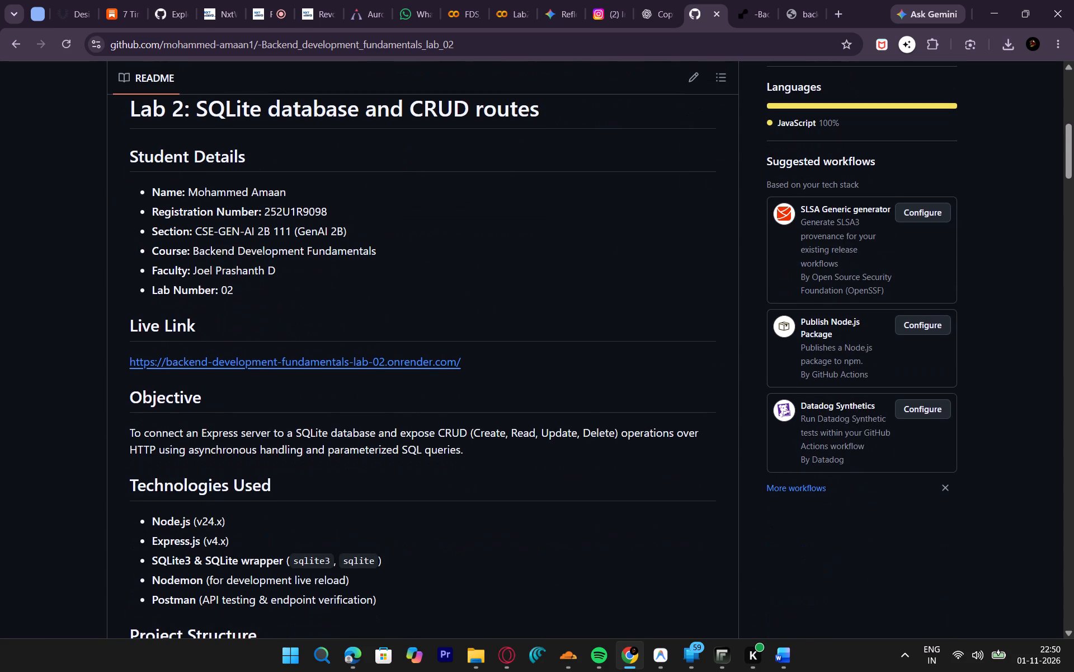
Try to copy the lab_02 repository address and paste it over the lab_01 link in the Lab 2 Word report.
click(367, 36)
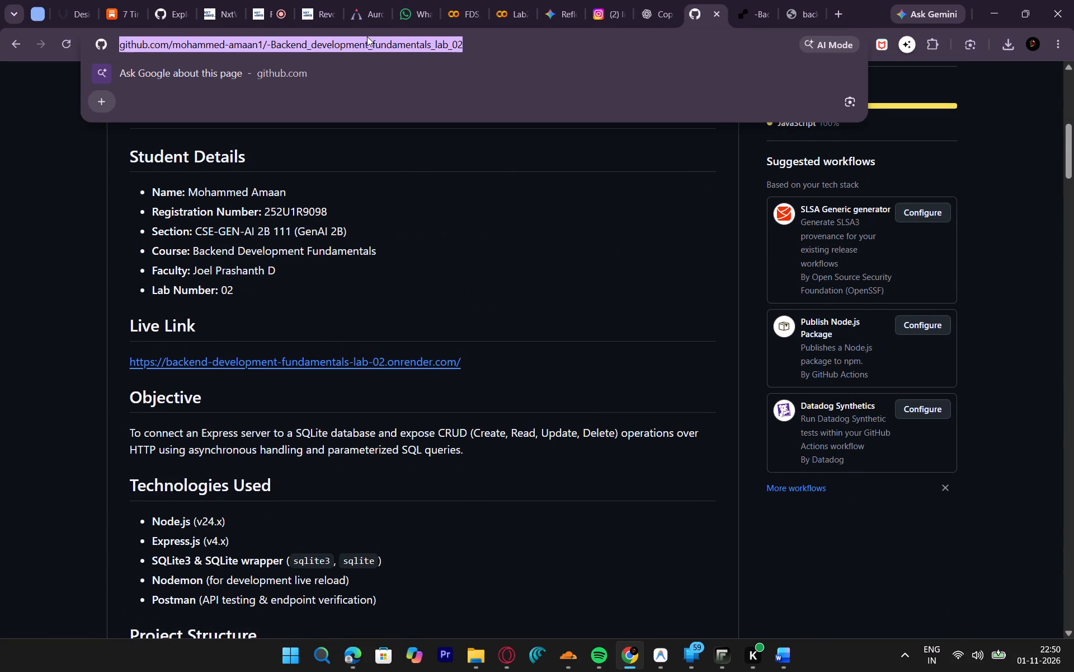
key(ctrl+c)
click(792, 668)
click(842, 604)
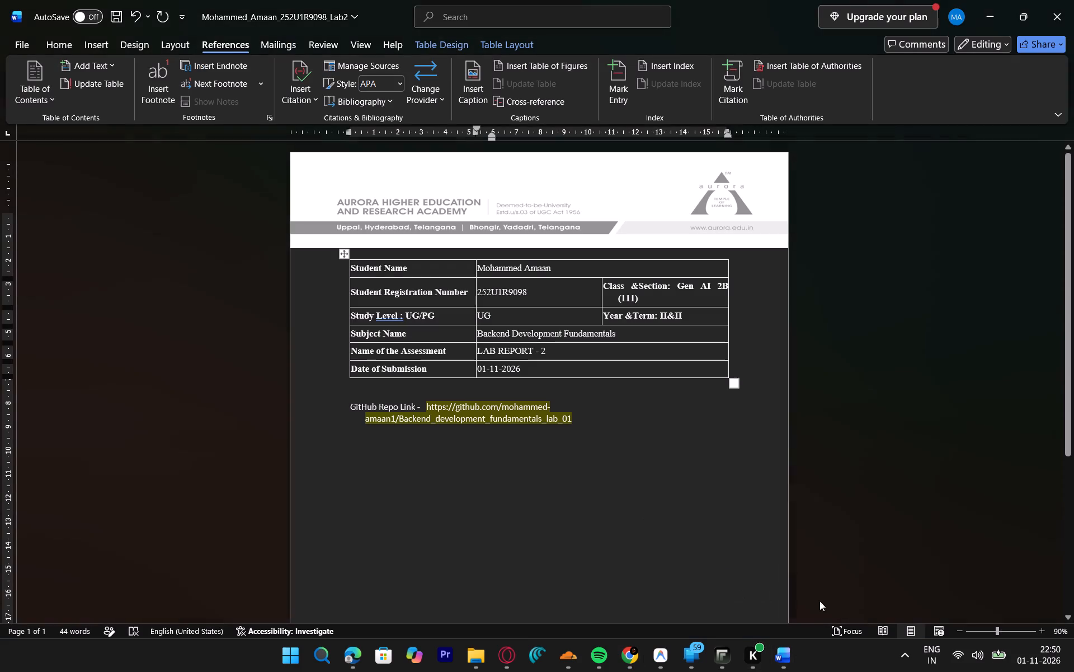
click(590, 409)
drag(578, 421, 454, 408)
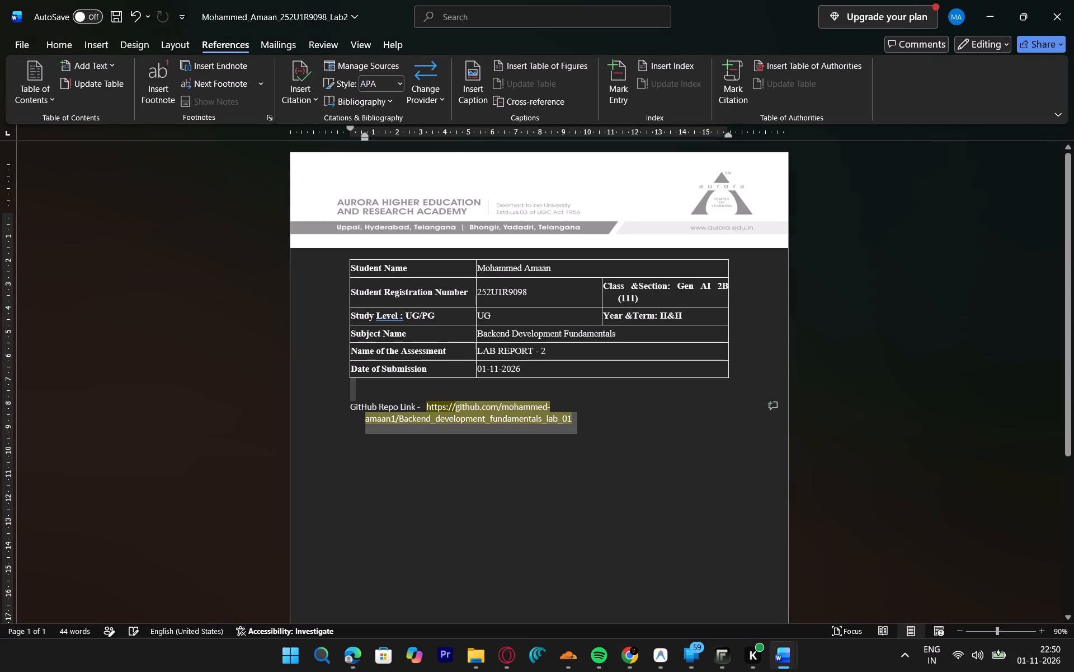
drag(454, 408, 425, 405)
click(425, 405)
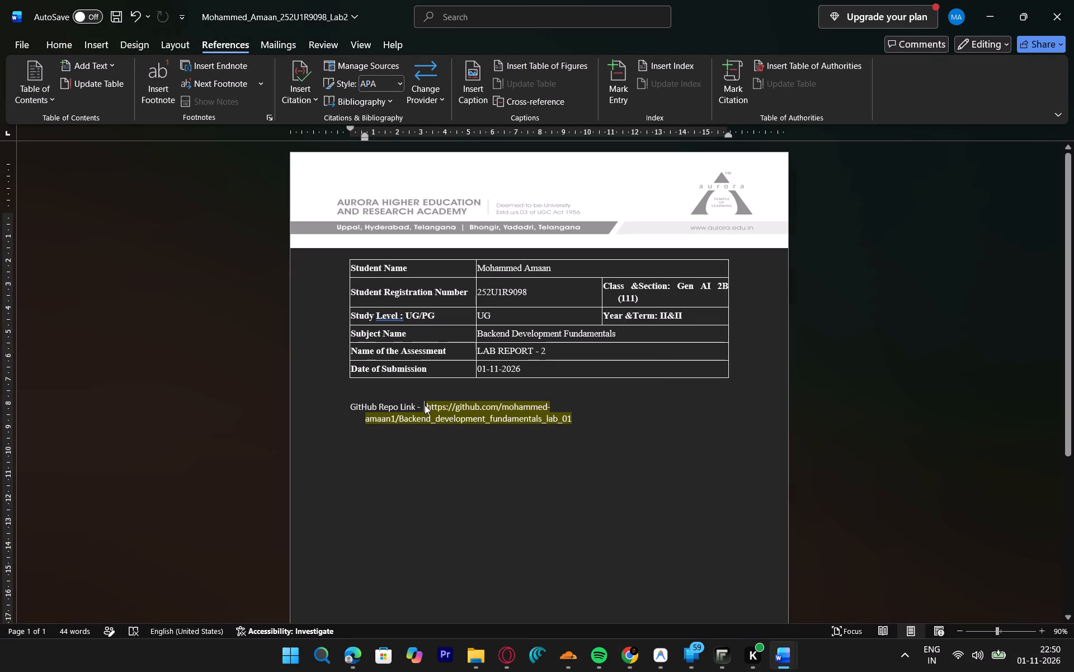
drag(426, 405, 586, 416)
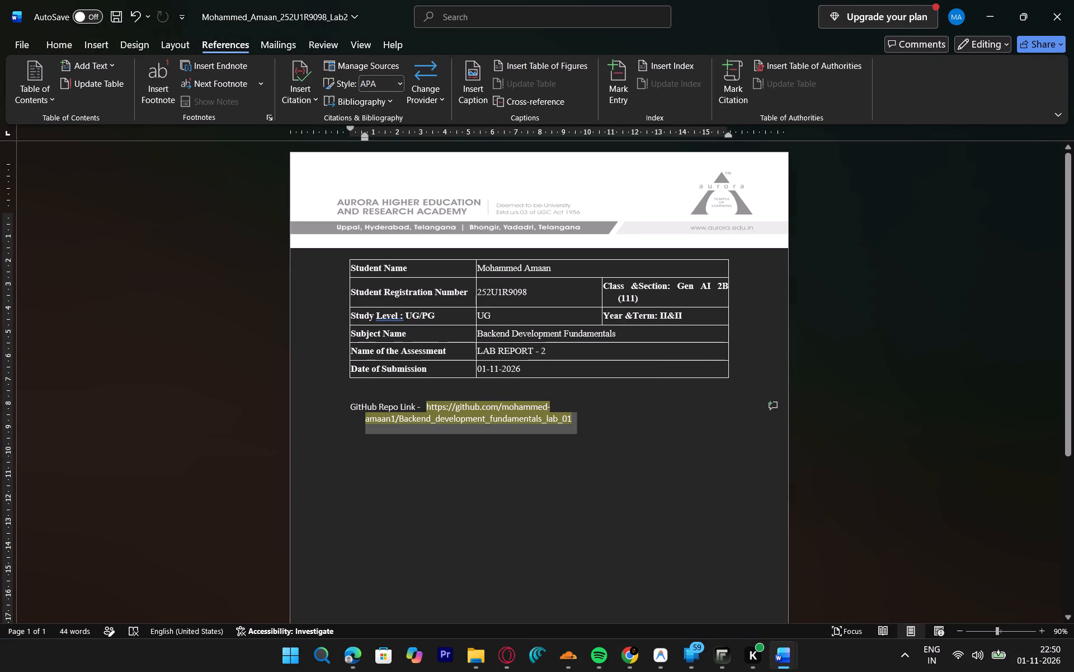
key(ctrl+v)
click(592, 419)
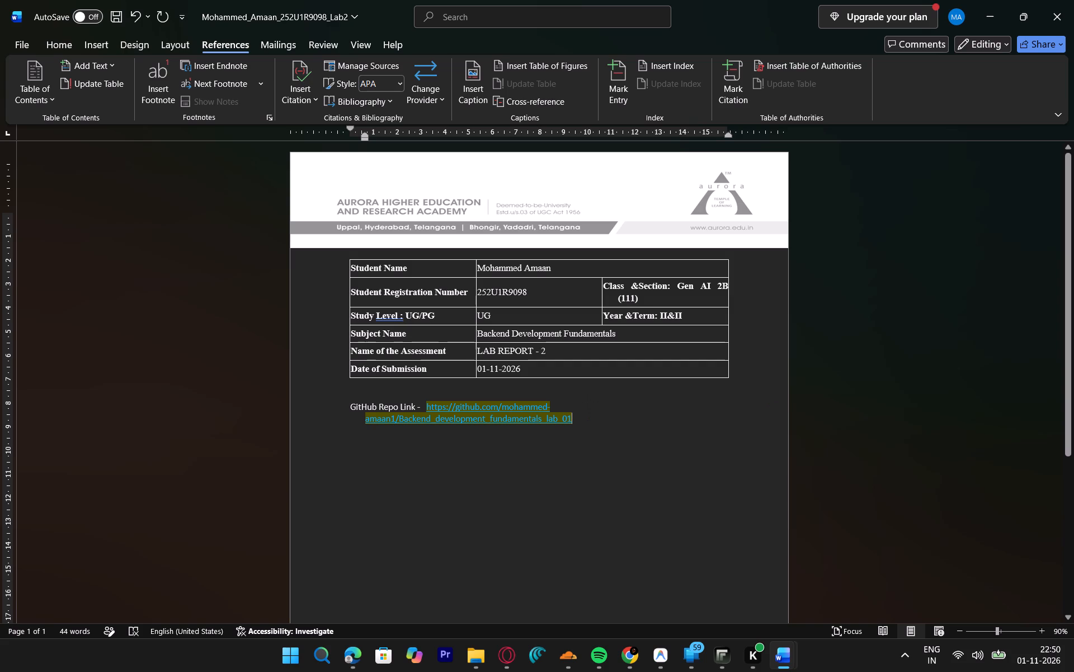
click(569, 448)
Copy the full lab_02 repository address from the browser and return to the Lab 2 report in Word.
key(alt+Tab)
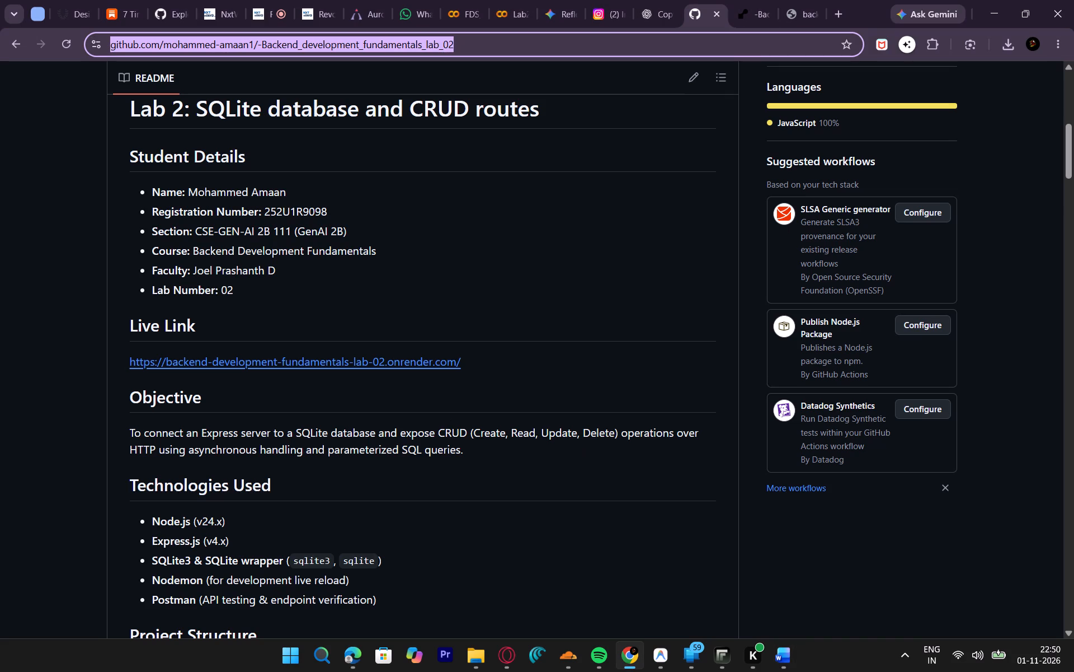
click(496, 363)
scroll(496, 363, up, 1)
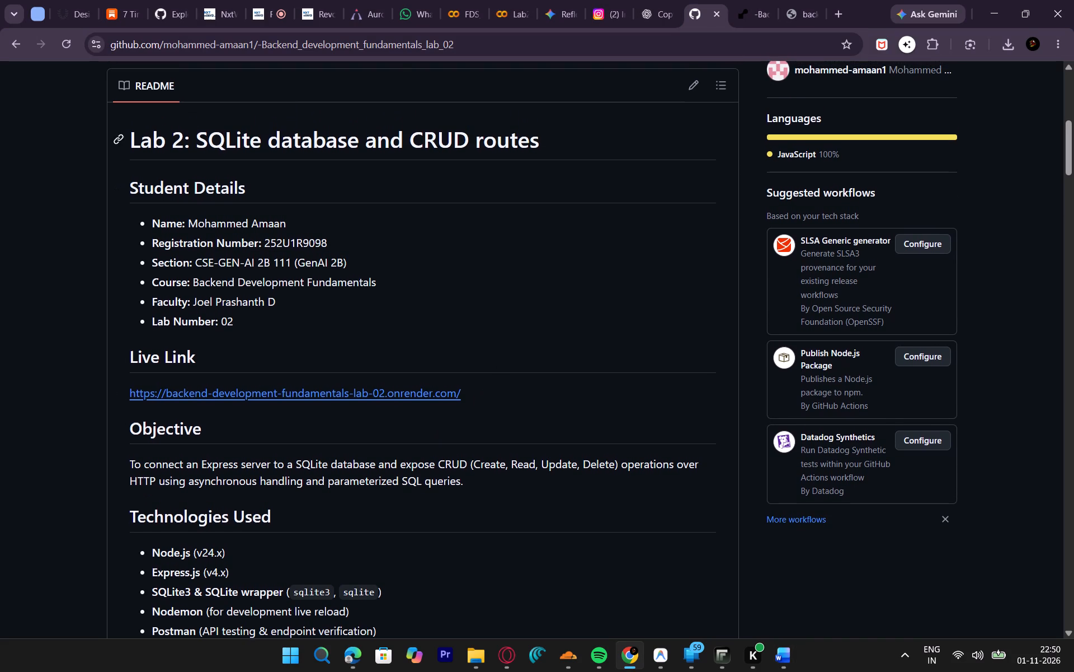
double_click(373, 48)
click(373, 48)
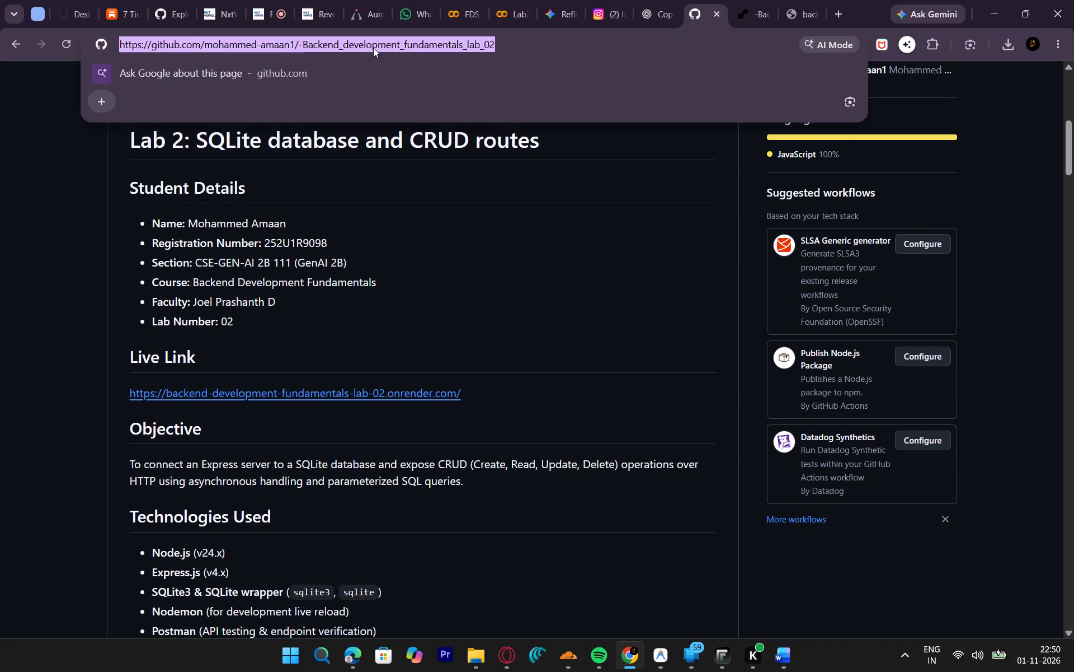
key(ctrl+c)
key(alt+Tab)
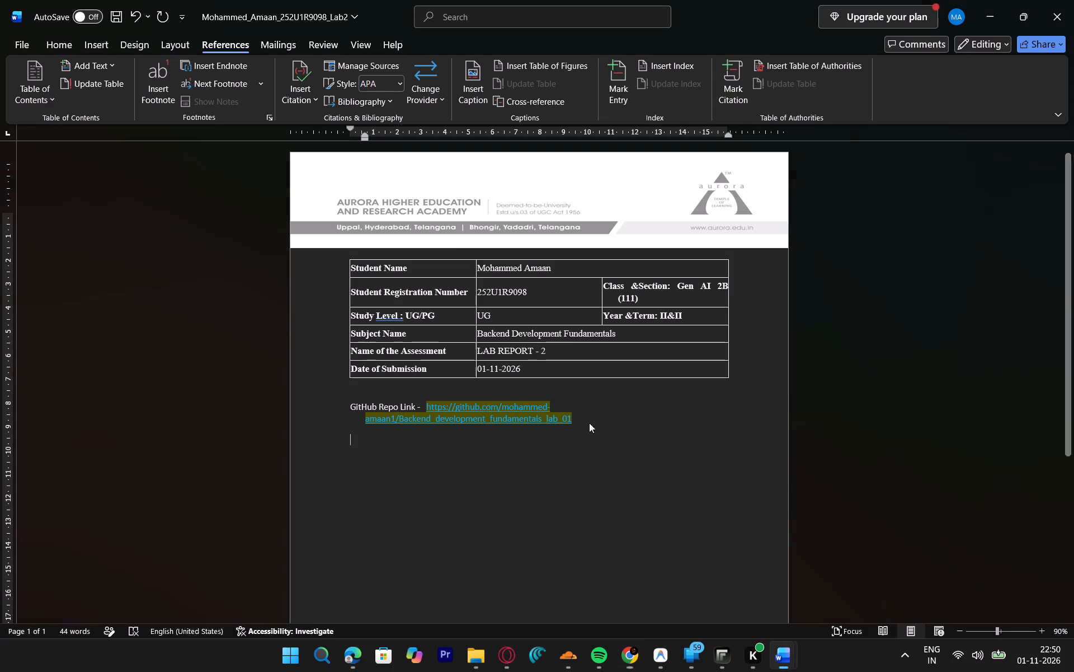
Replace the lab_01 link after GitHub Repo Link in the Lab 2 report with the copied lab_02 repository address.
drag(598, 422, 430, 403)
text(]])
key(BackSpace)
key(BackSpace)
key(BackSpace)
key(BackSpace)
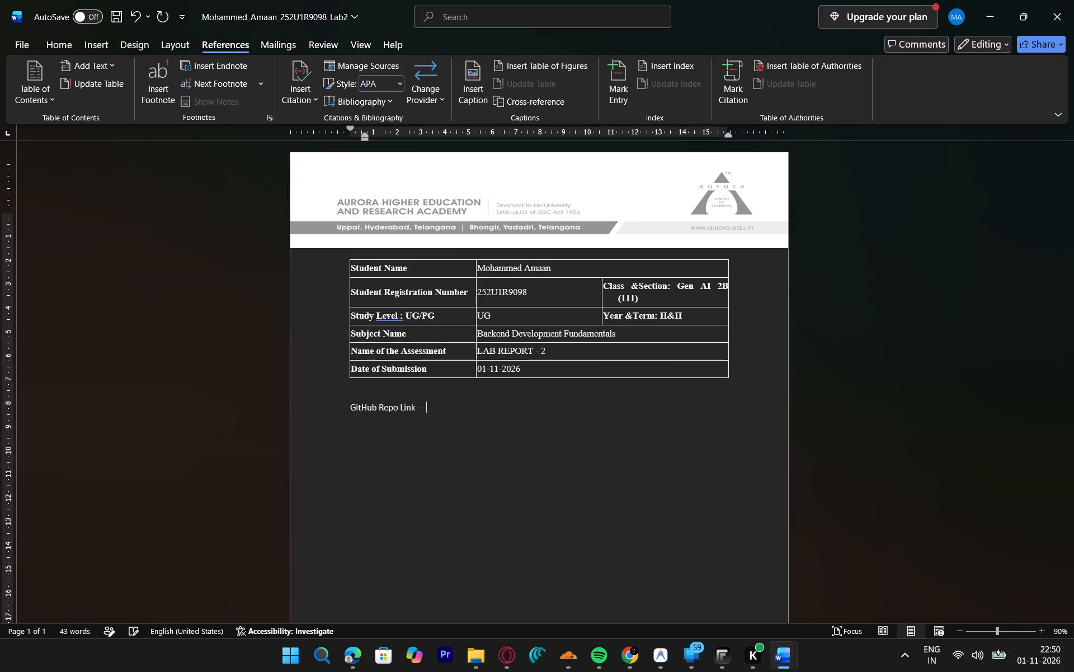
key(ctrl+v)
click(543, 478)
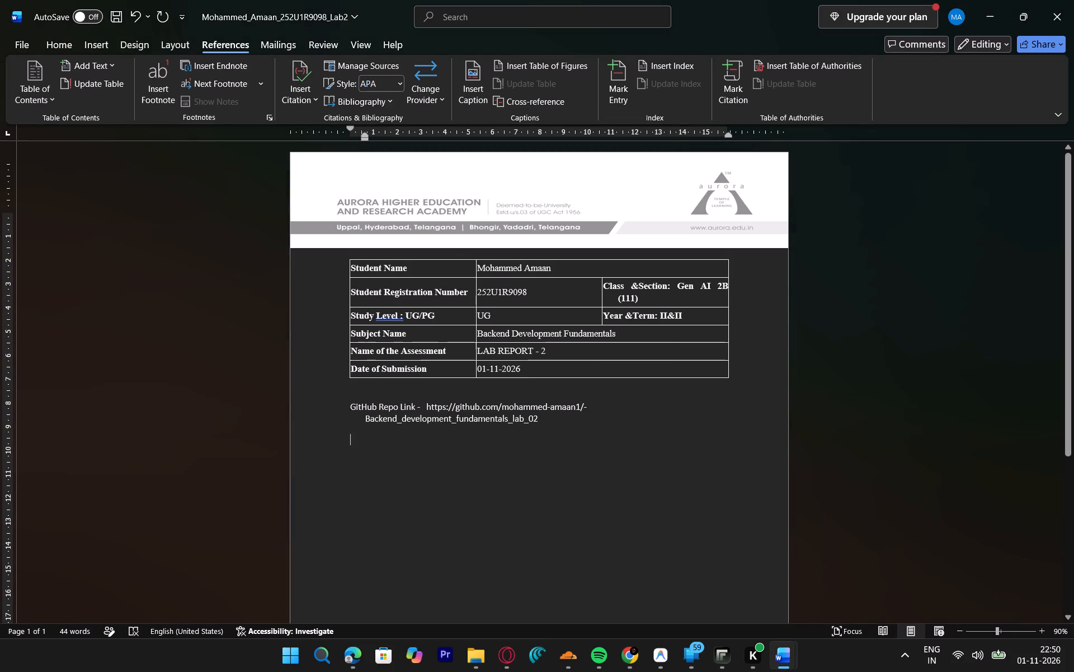
Highlight the lab_02 repository link in yellow.
drag(558, 422, 425, 407)
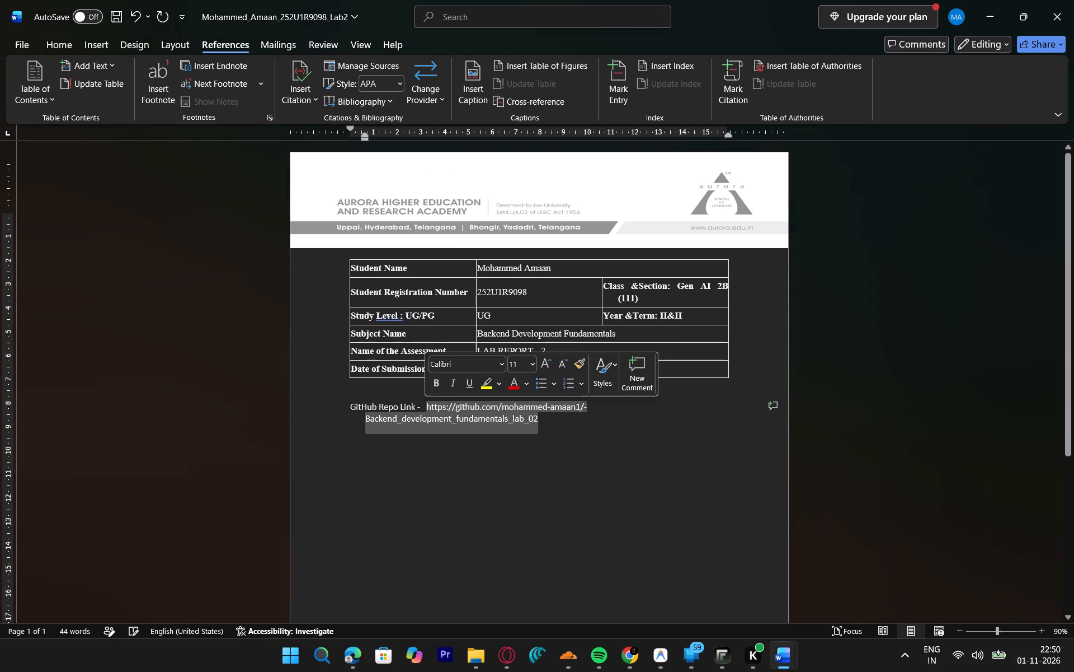
click(486, 386)
click(603, 451)
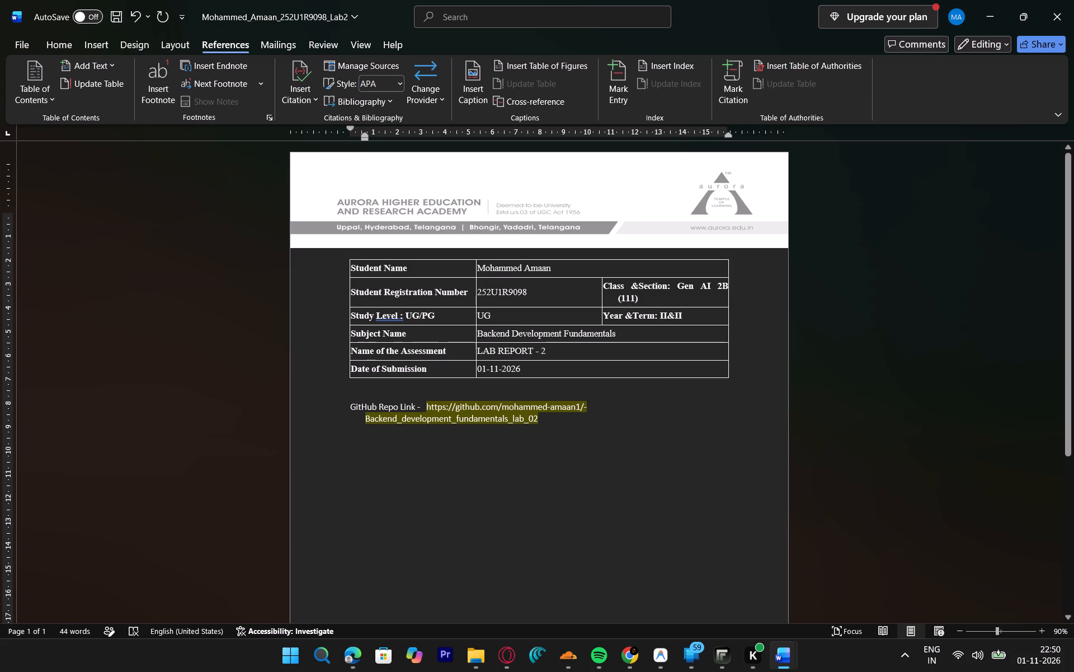
Export the Lab 2 report as a PDF named BDF_Lab_2.pdf in the Advance DBMS Lab folder.
click(25, 44)
click(45, 304)
click(388, 193)
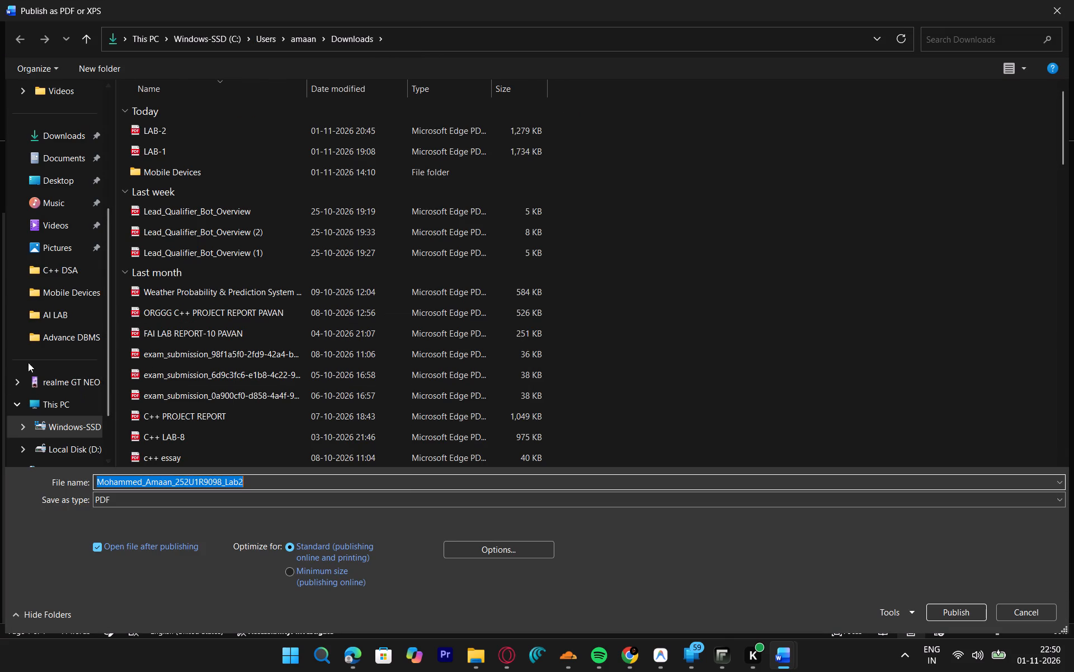
click(60, 340)
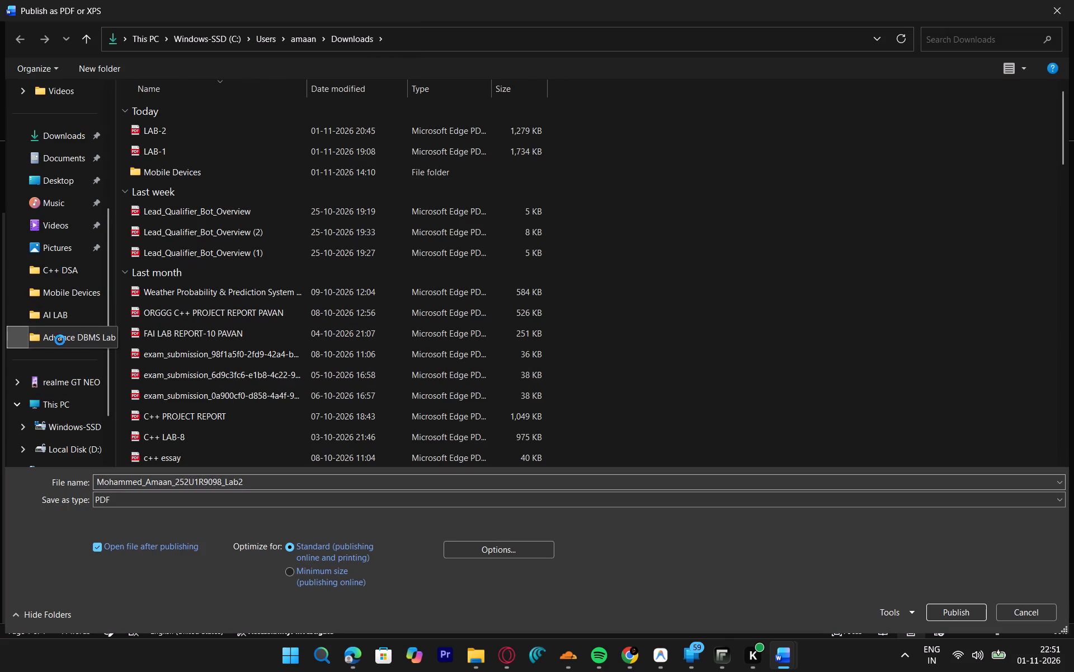
click(209, 478)
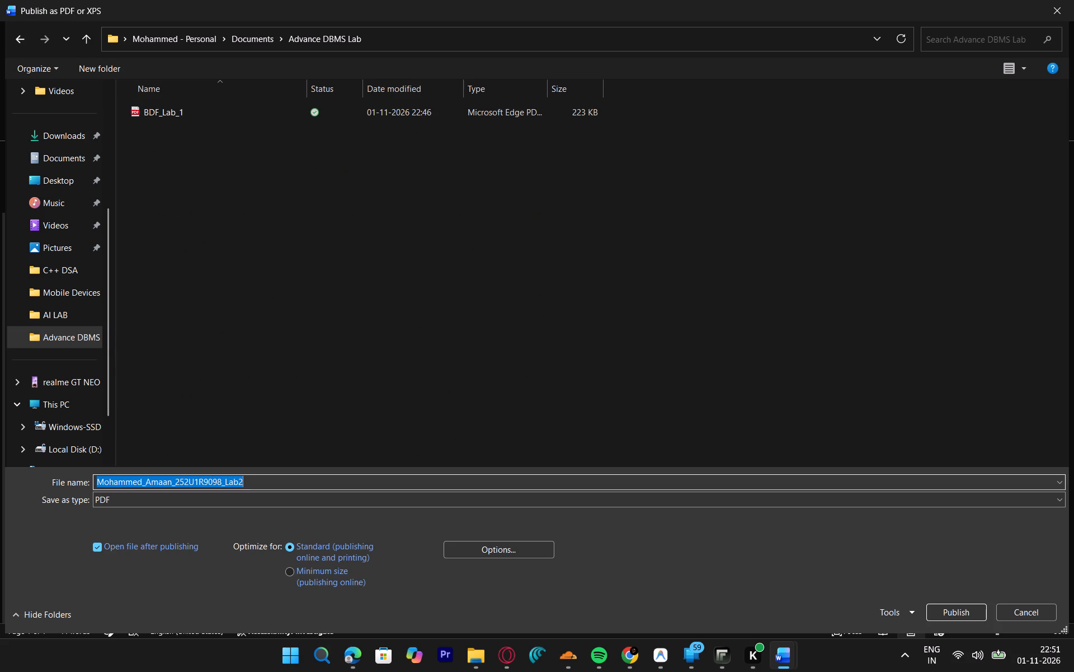
text(bdf)
key(Down)
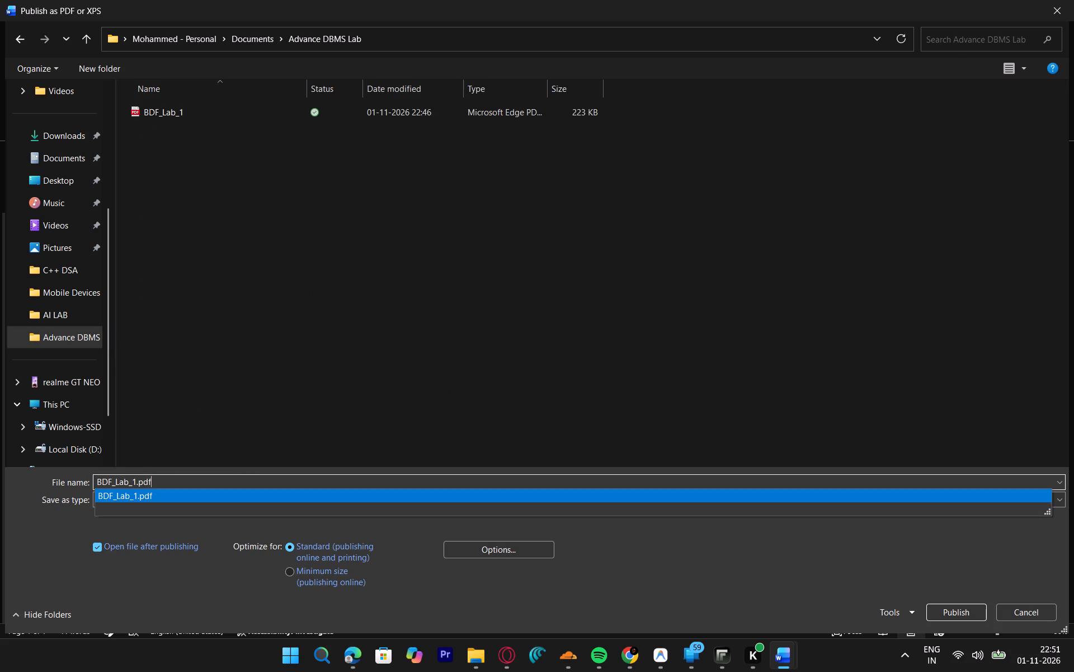
key(Left)
key(Left)
key(Left)
key(Left)
key(BackSpace)
key(2)
key(Return)
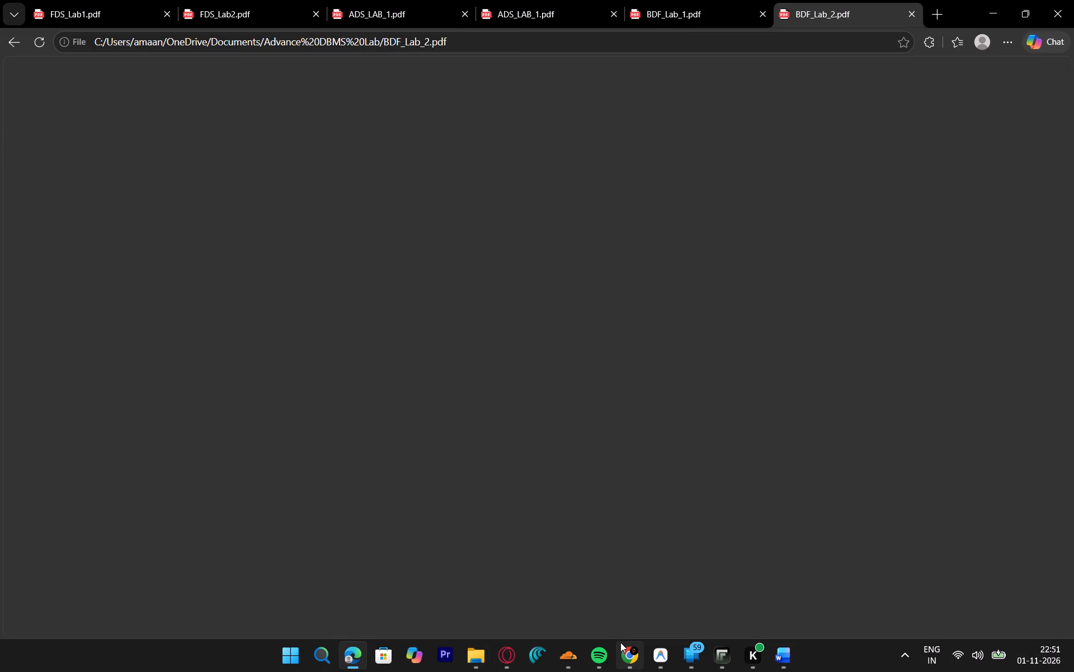
Switch to Chrome and open the Backend_development_fundamentals_lab_01 repository on GitHub.
click(627, 649)
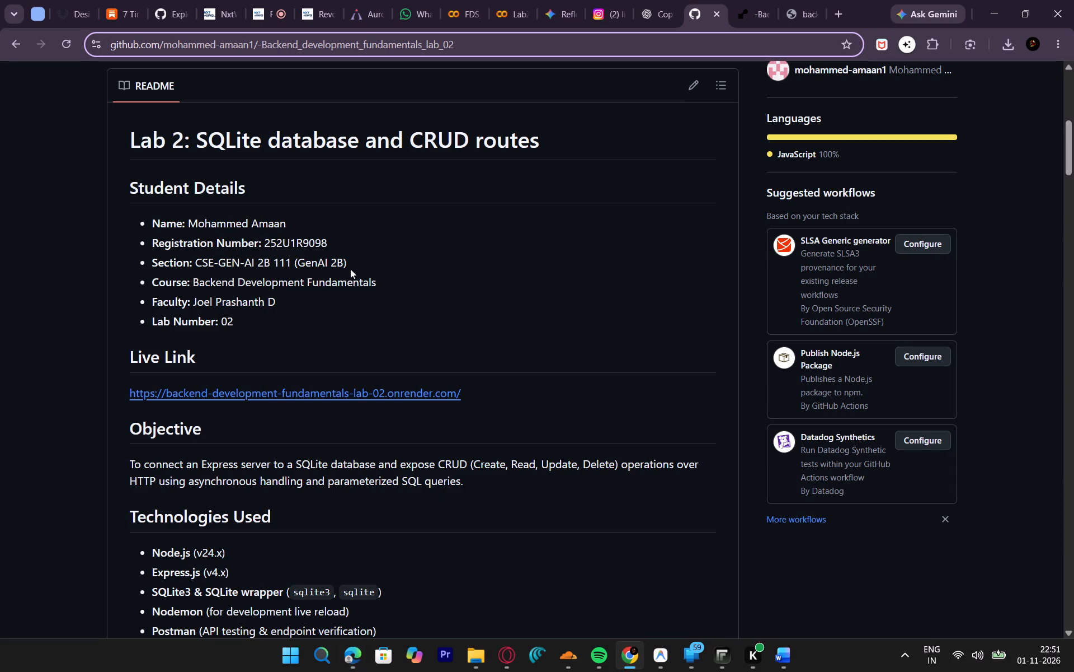
scroll(350, 272, up, 4)
scroll(106, 141, up, 1)
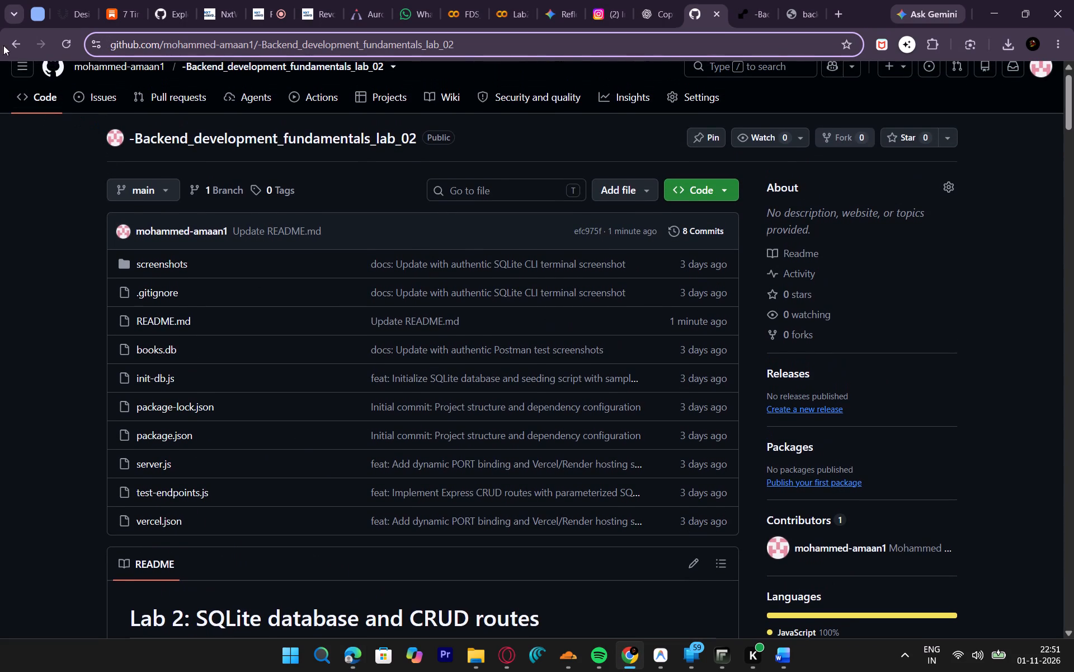
click(18, 77)
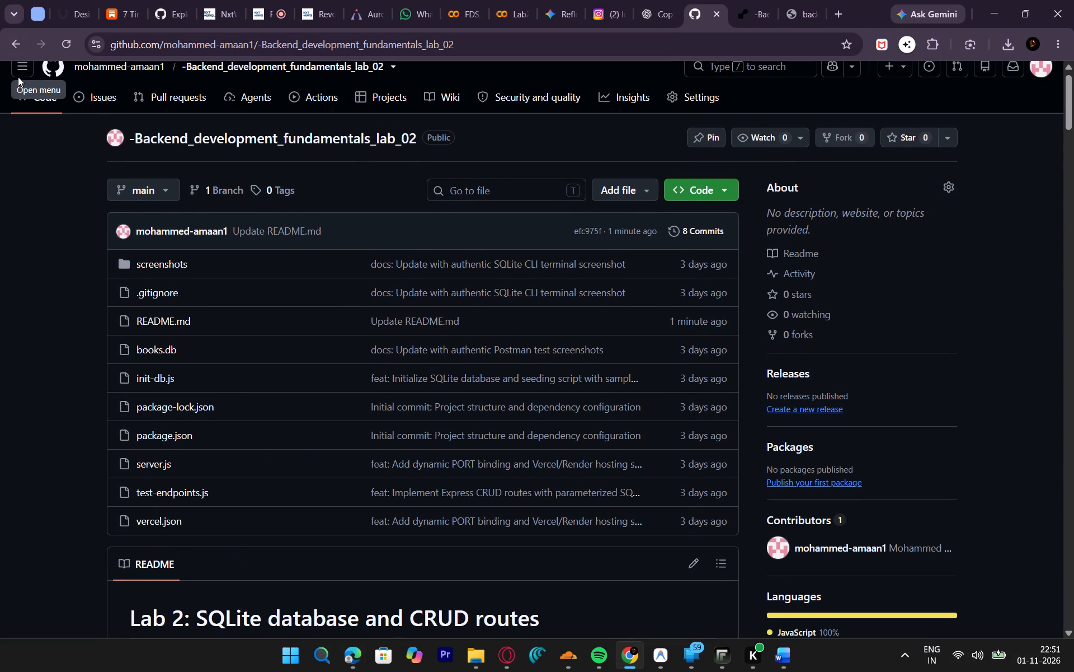
click(18, 77)
scroll(20, 78, up, 2)
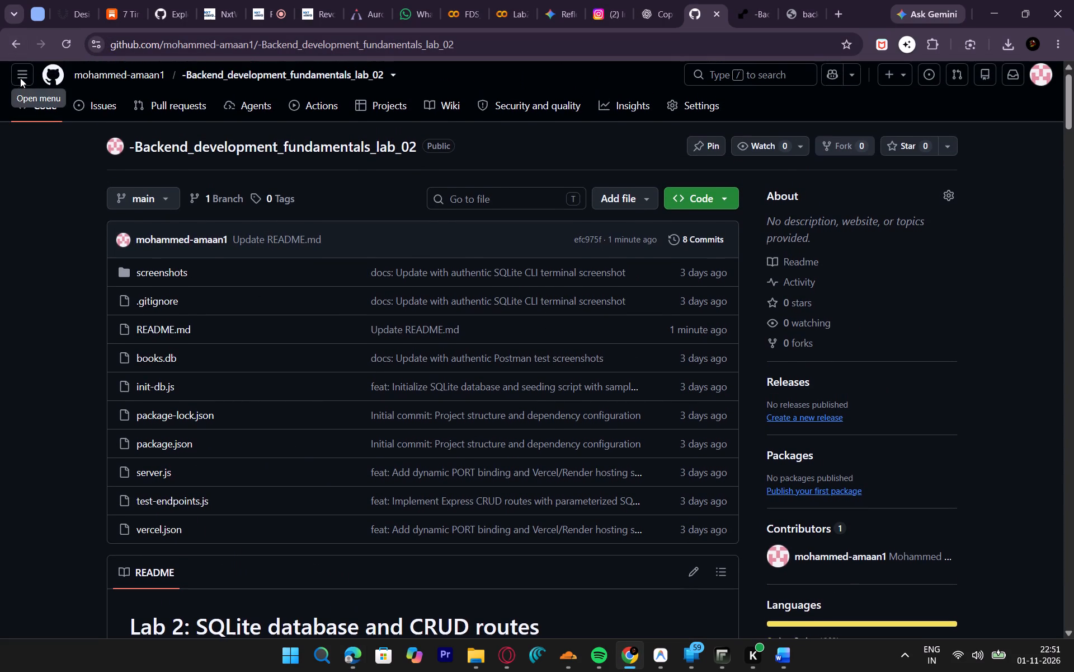
click(17, 96)
click(20, 91)
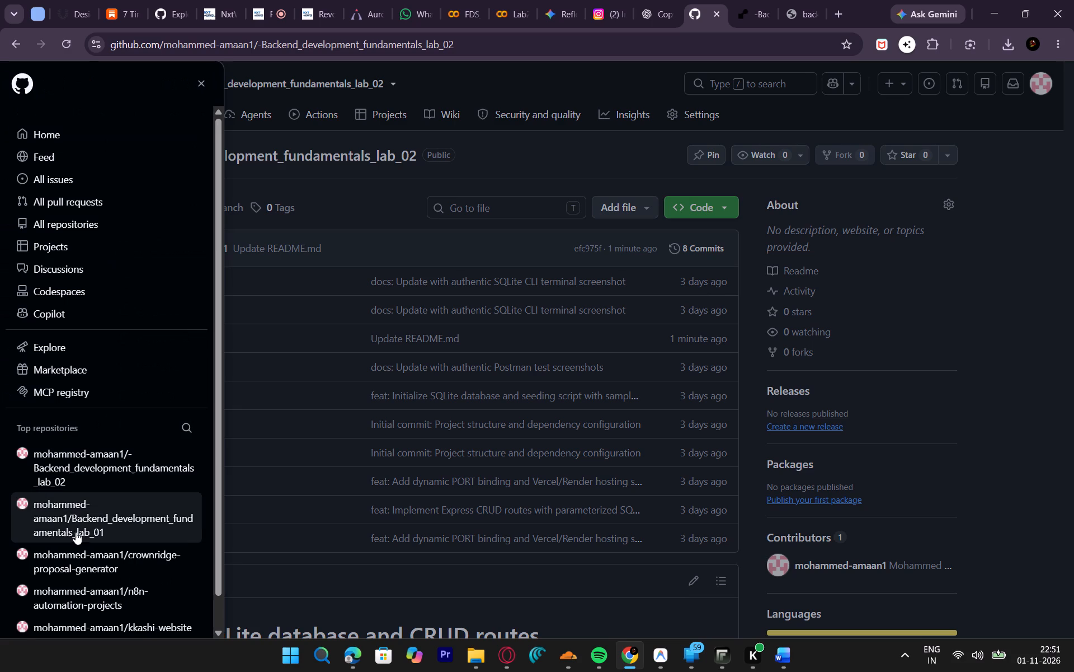
click(76, 534)
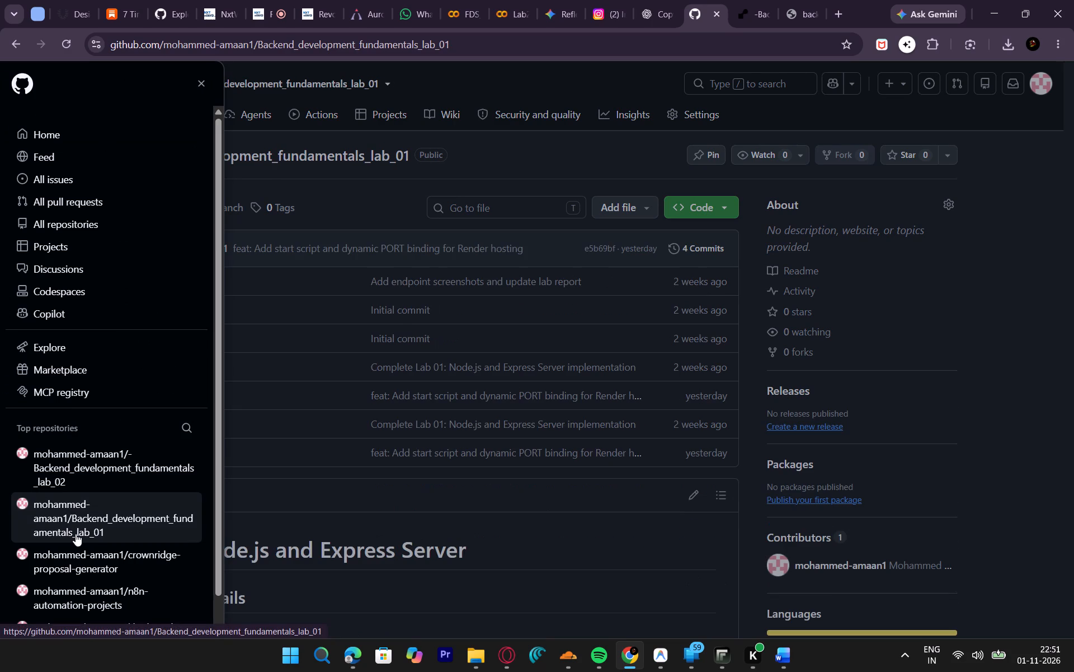
click(527, 456)
Check the Lab 1 README through to its end, including opening its Vercel deployment link and returning.
scroll(527, 456, down, 4)
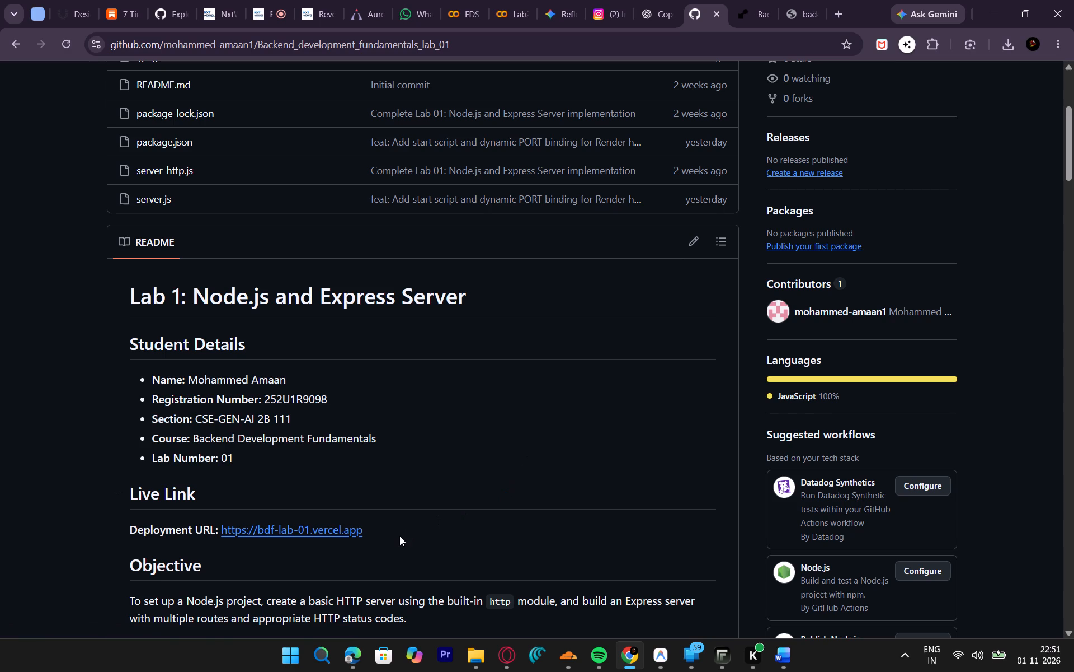
click(341, 531)
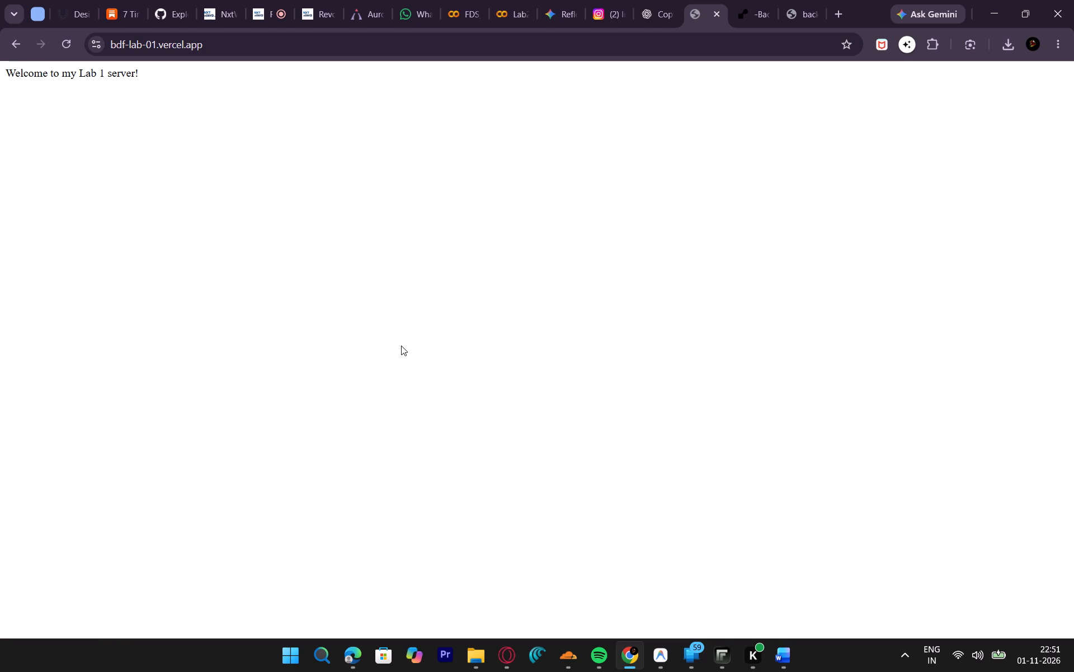
scroll(401, 346, right, 7)
scroll(552, 366, down, 4)
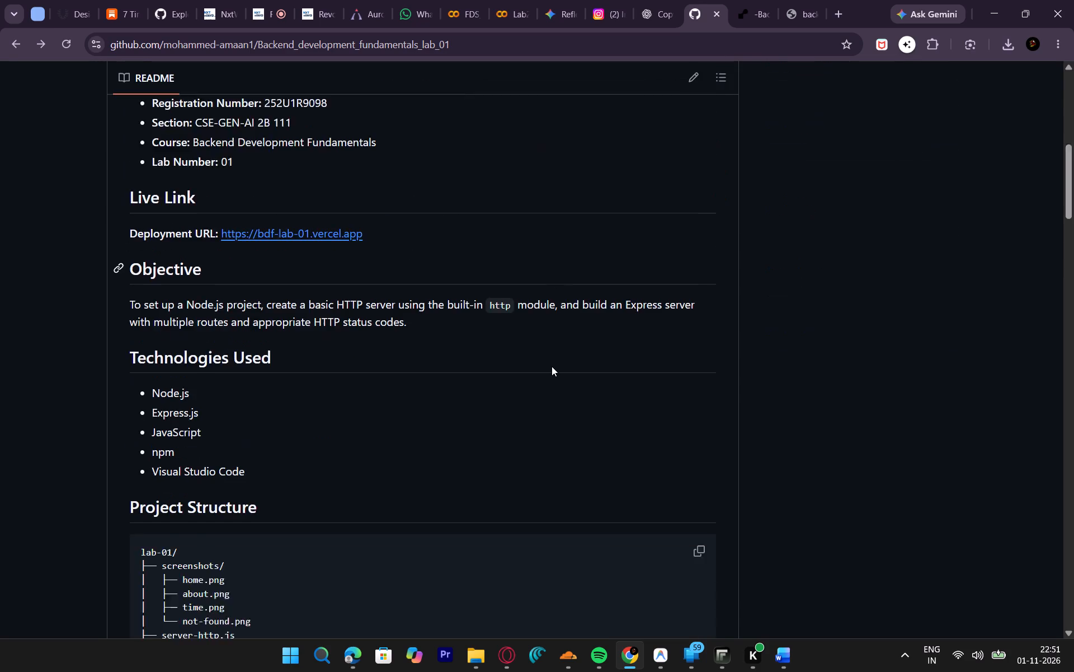
scroll(552, 366, down, 11)
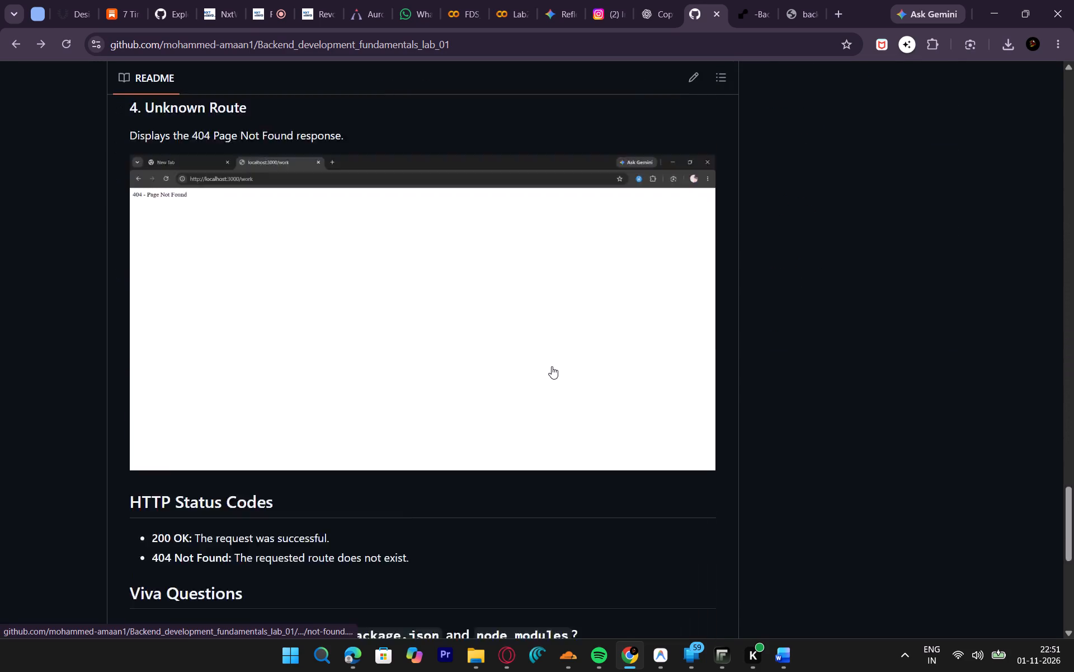
scroll(552, 366, down, 1)
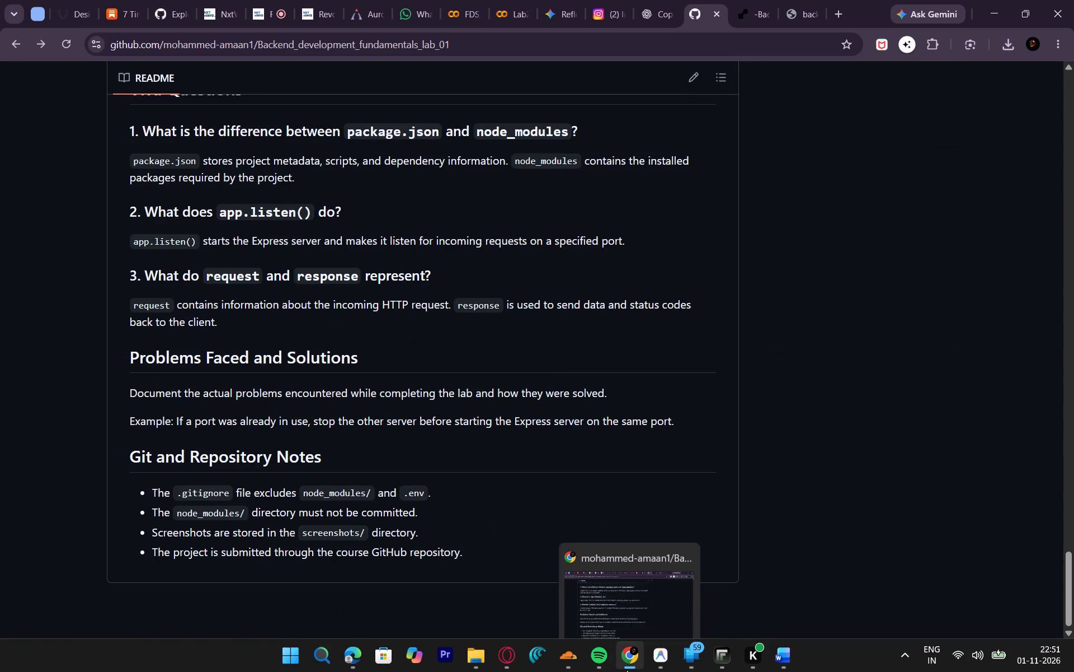
Switch to the Aurora University portal and browse between the Linear Algebra Essentials assessments list and the Reflective Journal 1 page.
click(626, 670)
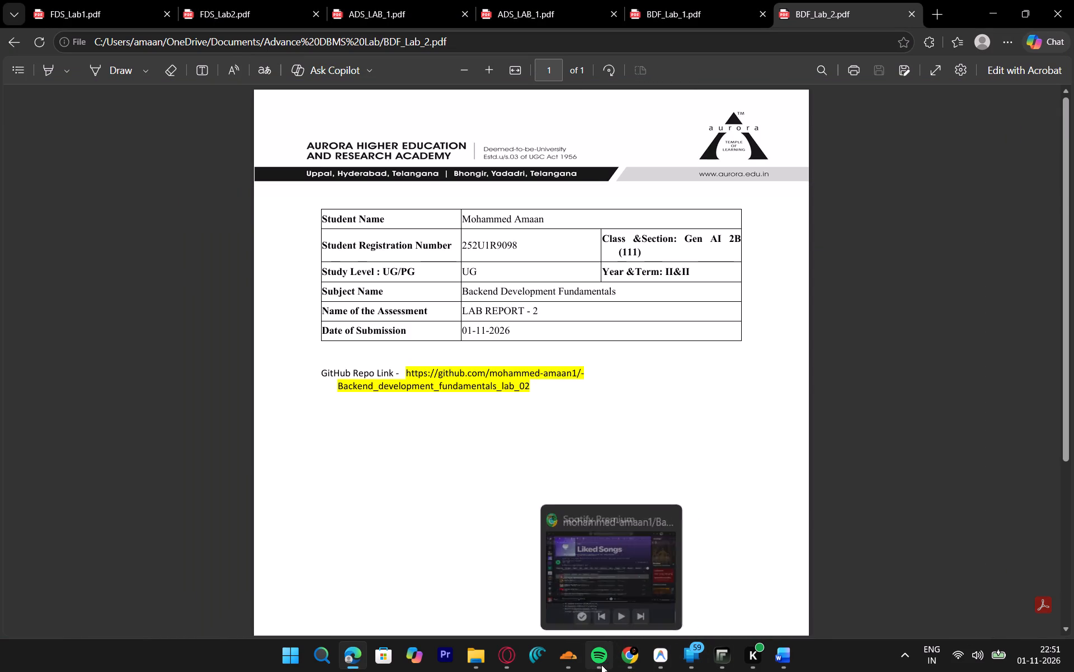
click(637, 649)
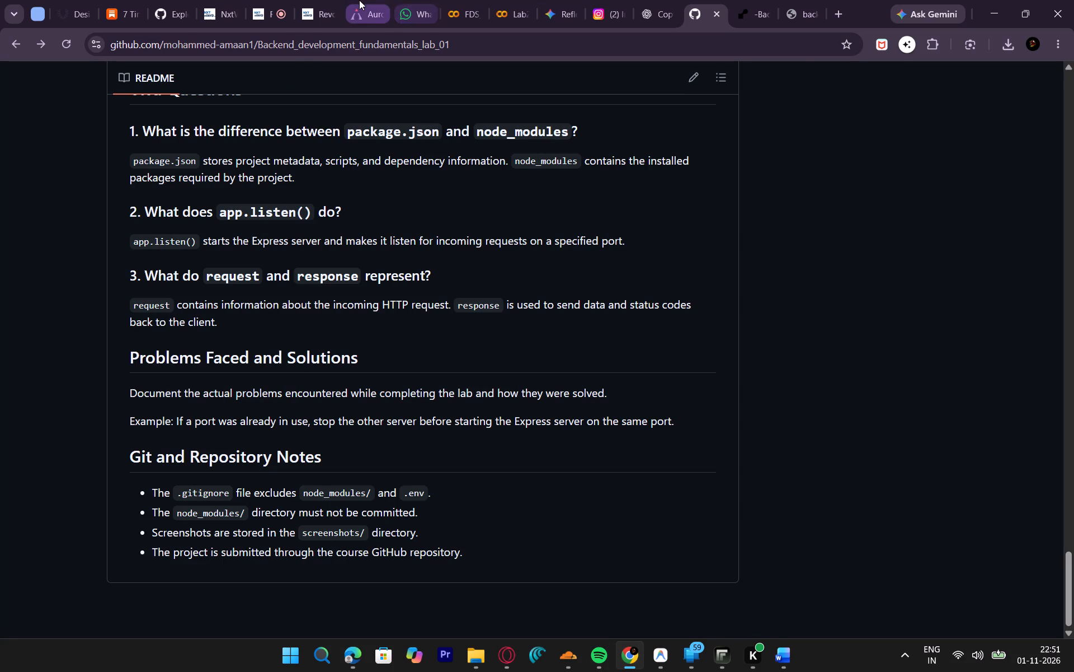
click(359, 0)
scroll(323, 195, right, 5)
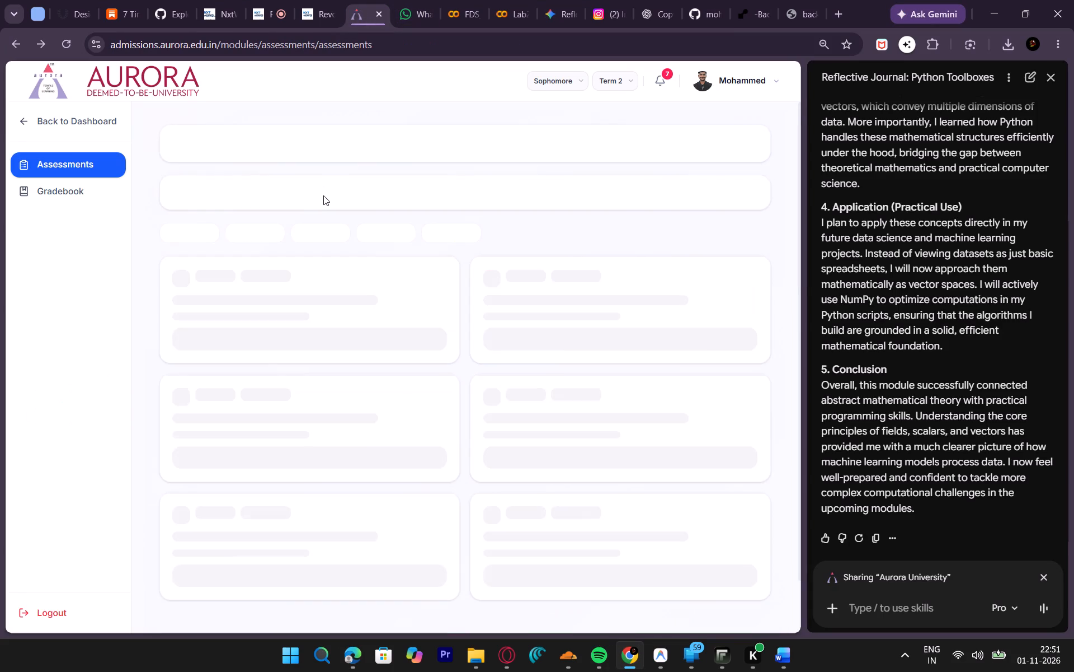
scroll(634, 203, left, 4)
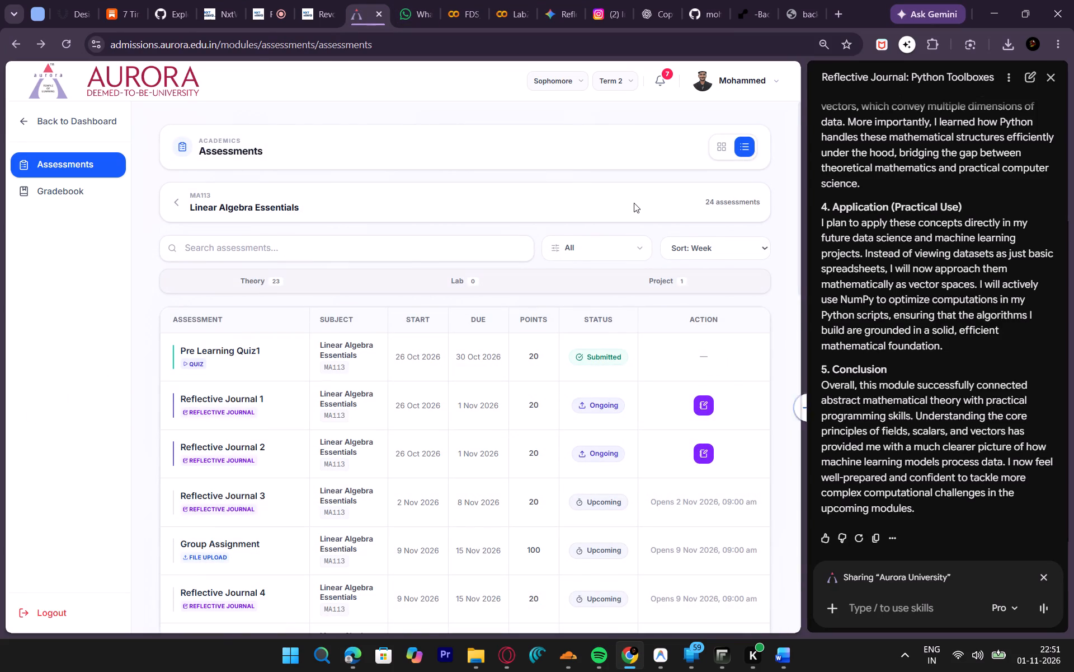
scroll(634, 203, left, 2)
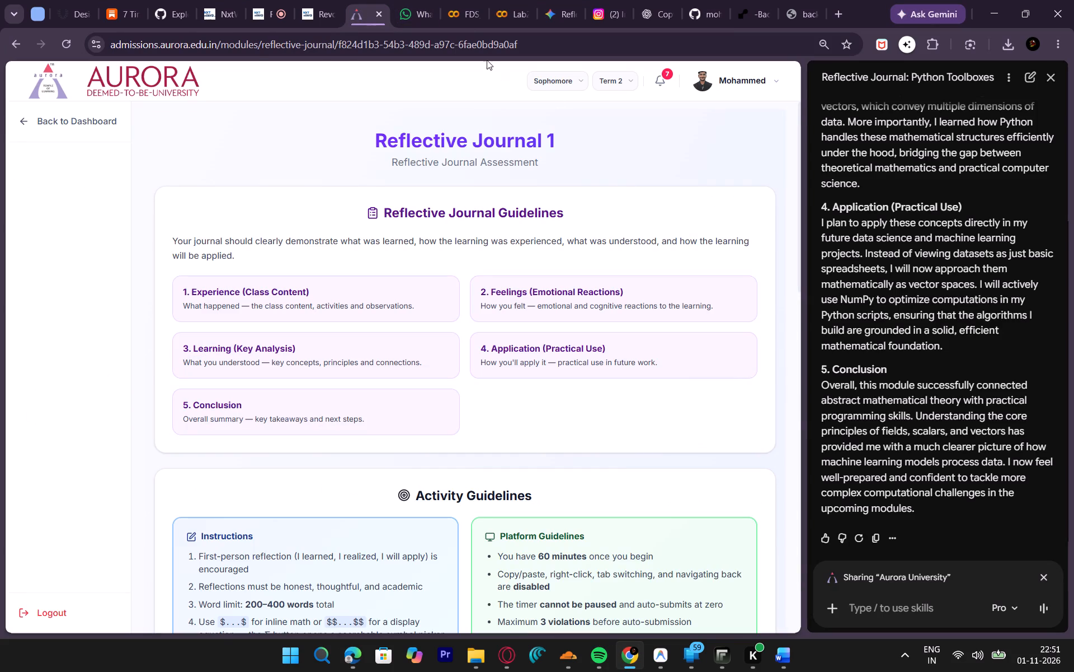